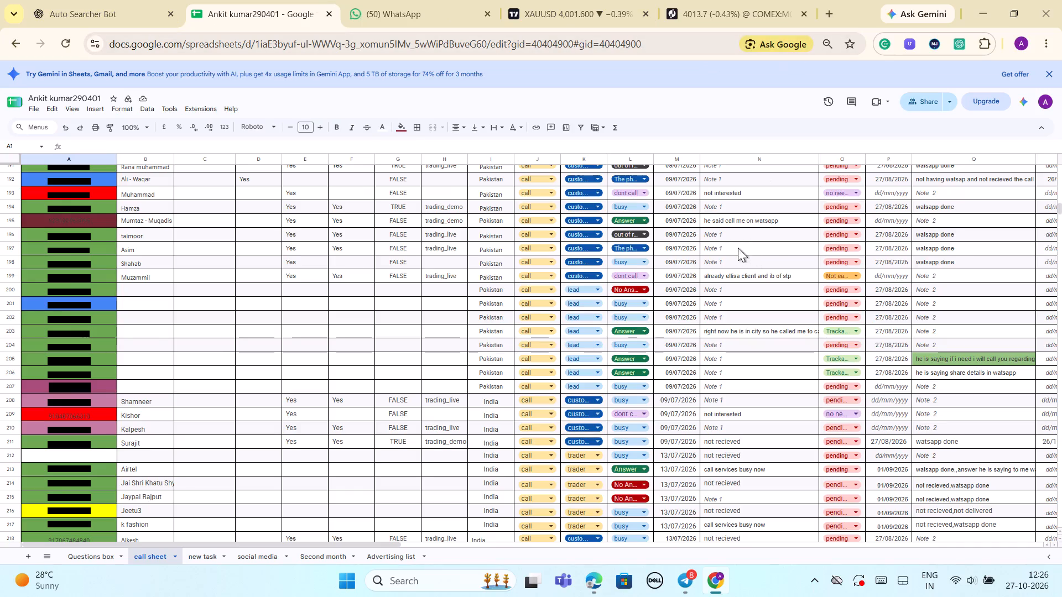
pyautogui.click(64, 14)
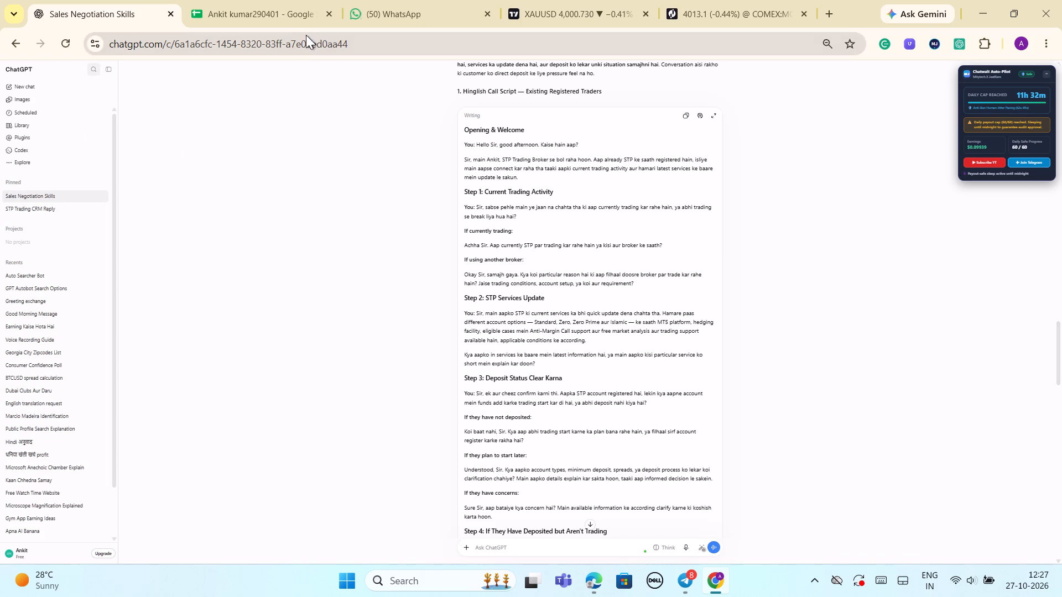
# Look through the contact rows of the call sheet in Google Sheets, ending around rows 219 to 245.
pyautogui.click(249, 10)
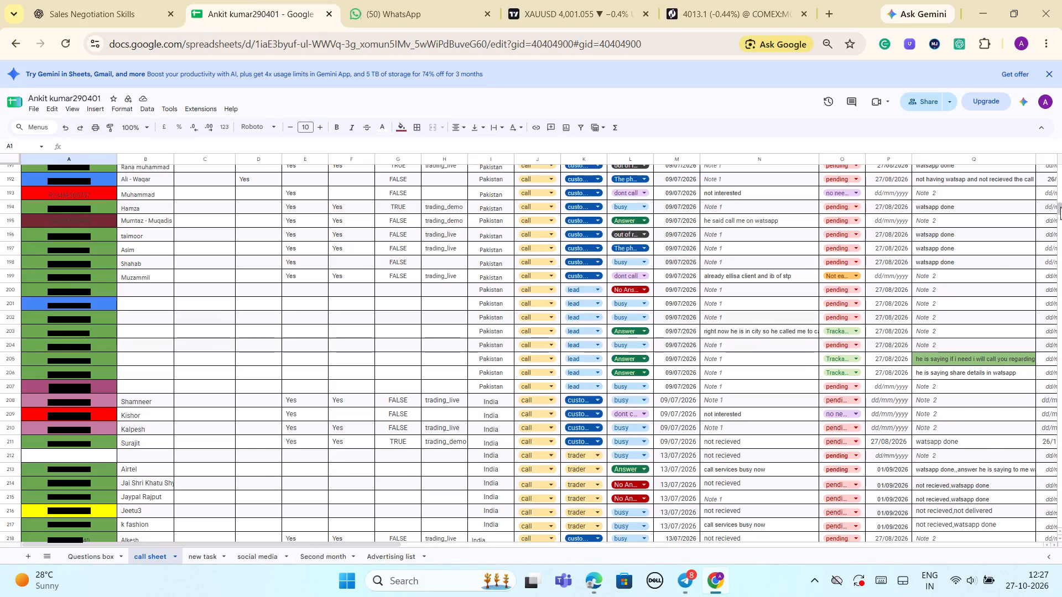
pyautogui.moveTo(1060, 207); pyautogui.dragTo(1061, 221)
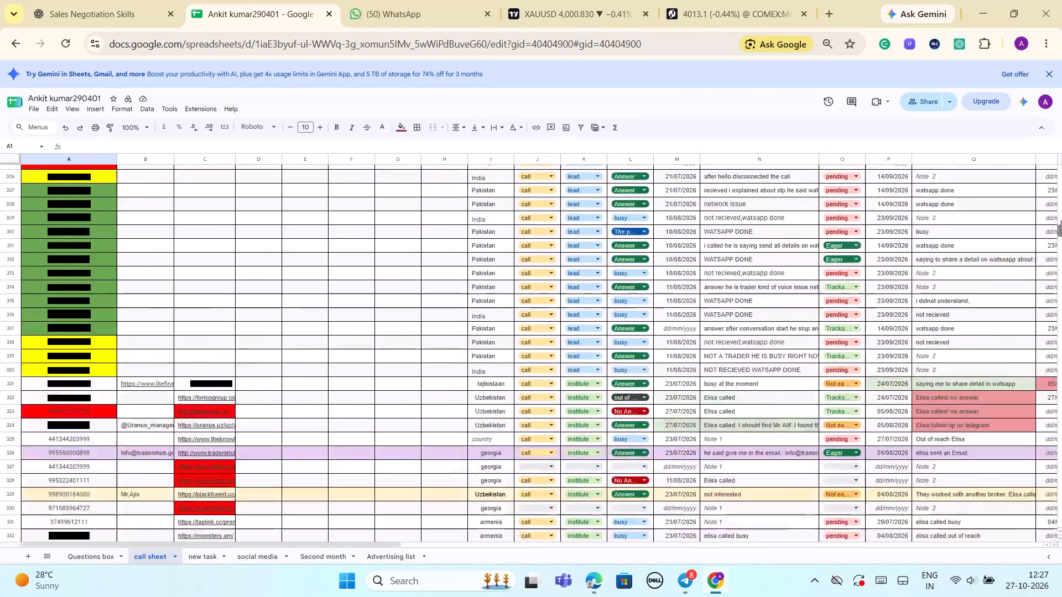
pyautogui.moveTo(1061, 221); pyautogui.dragTo(1058, 323)
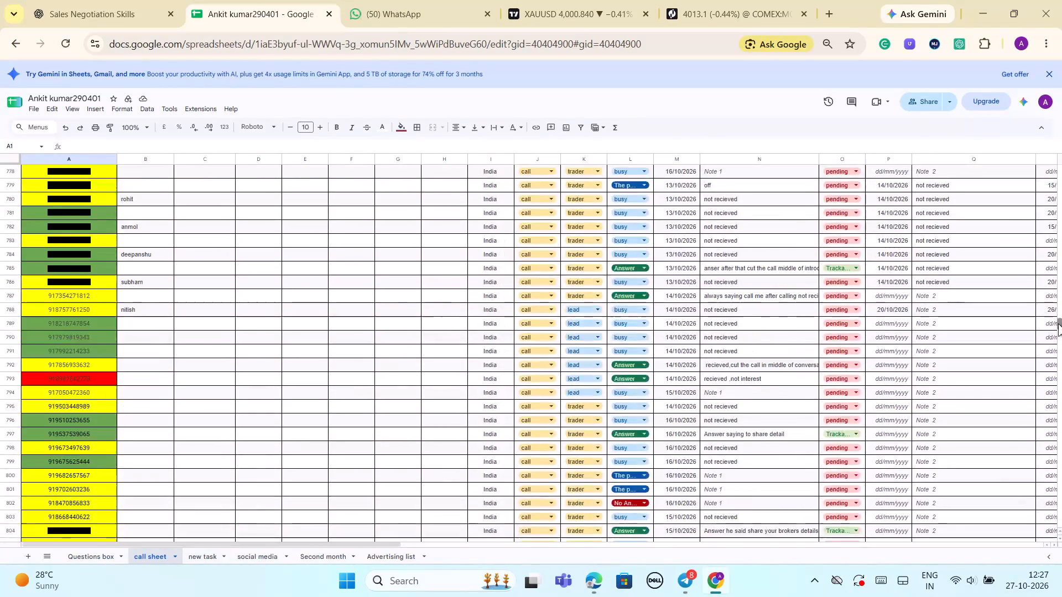
pyautogui.moveTo(1058, 323); pyautogui.dragTo(1048, 318)
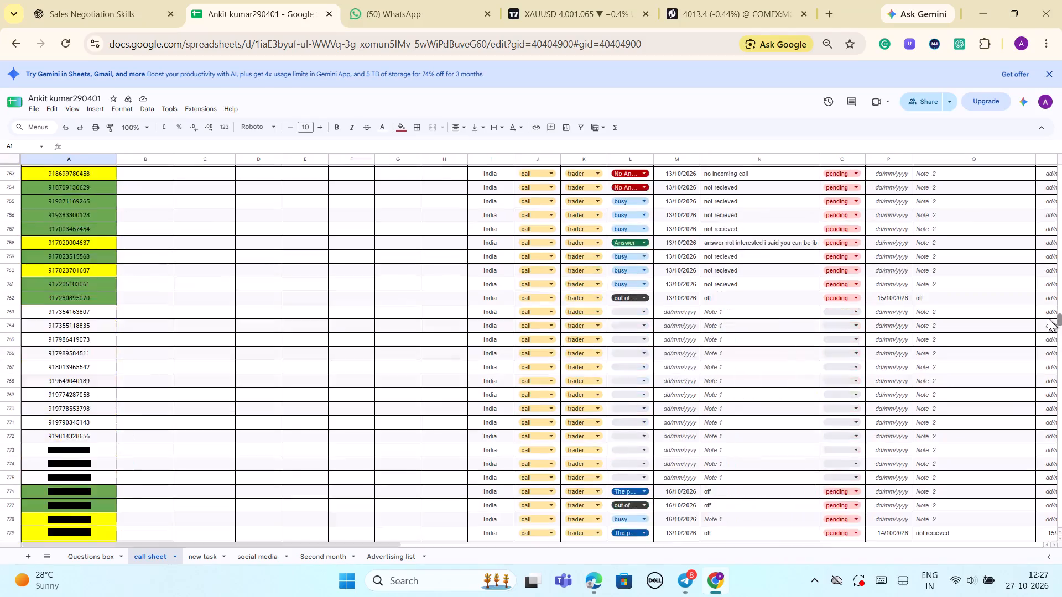
pyautogui.moveTo(1048, 318); pyautogui.dragTo(1045, 300)
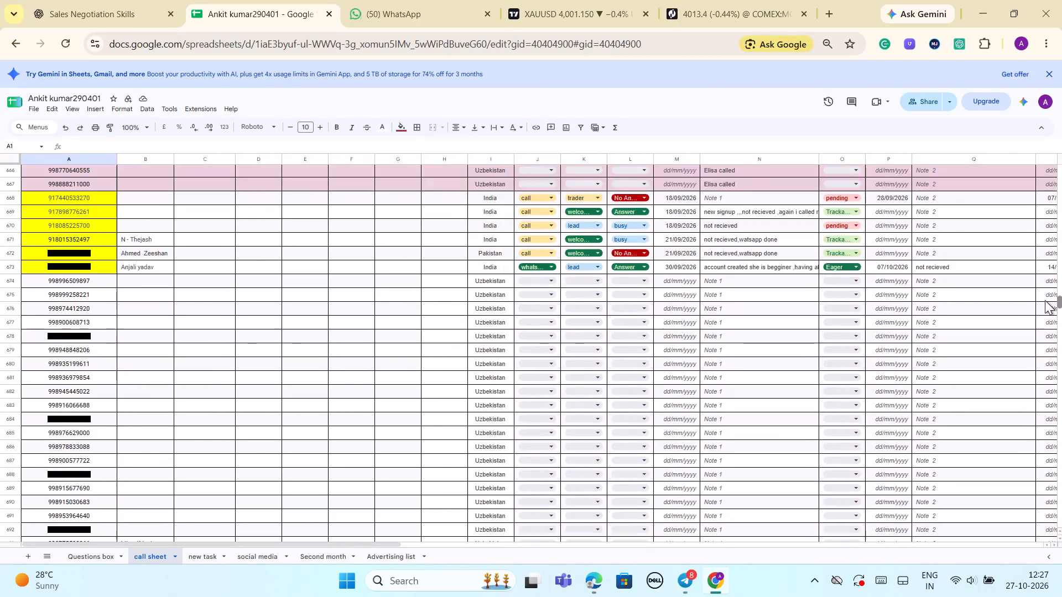
pyautogui.moveTo(1045, 300); pyautogui.dragTo(1045, 294)
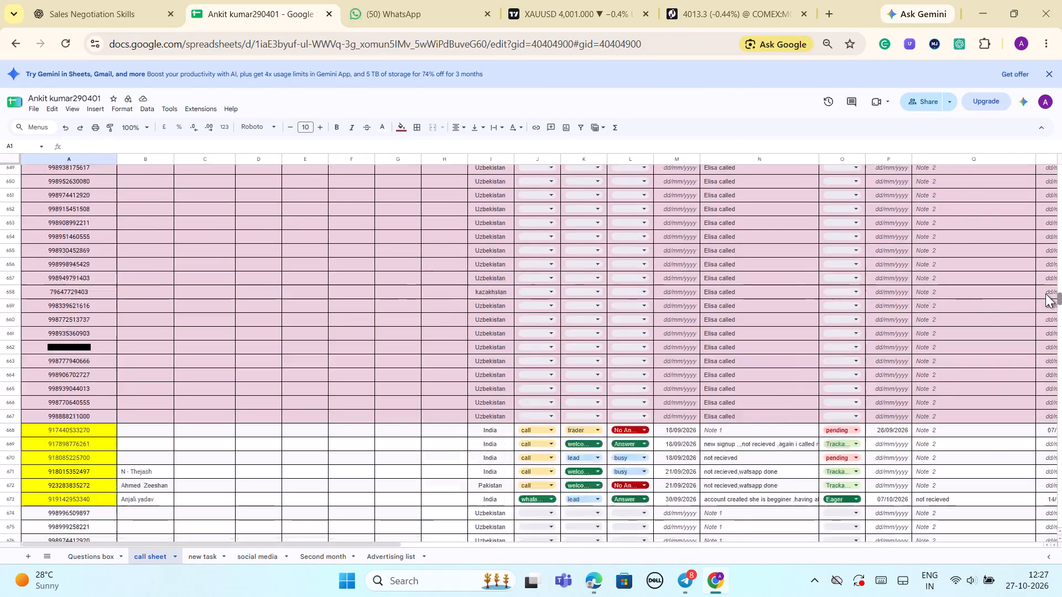
pyautogui.moveTo(1045, 294); pyautogui.dragTo(1045, 285)
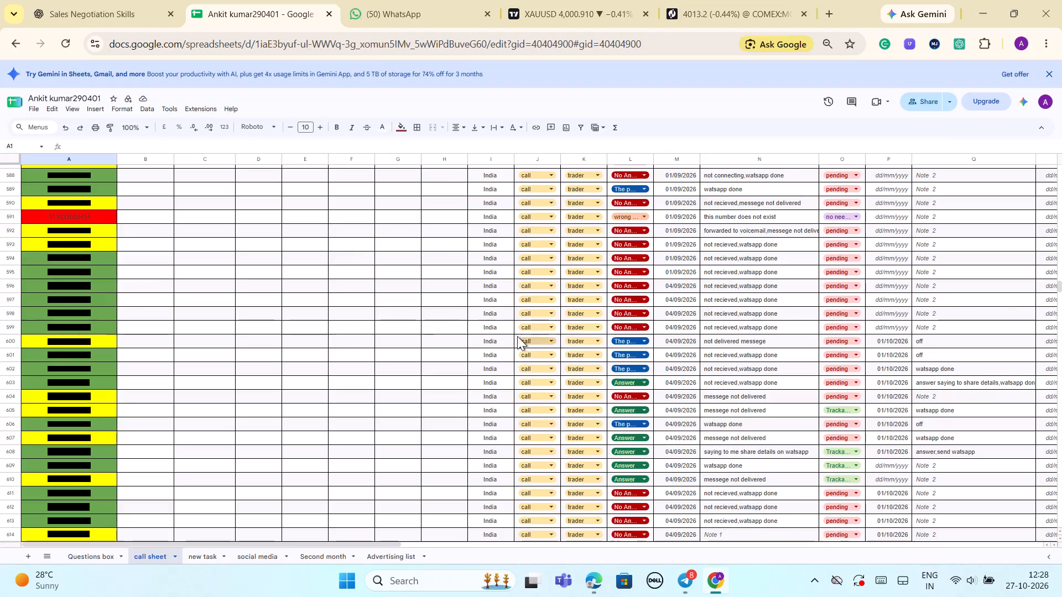
pyautogui.moveTo(1059, 287); pyautogui.dragTo(1059, 284)
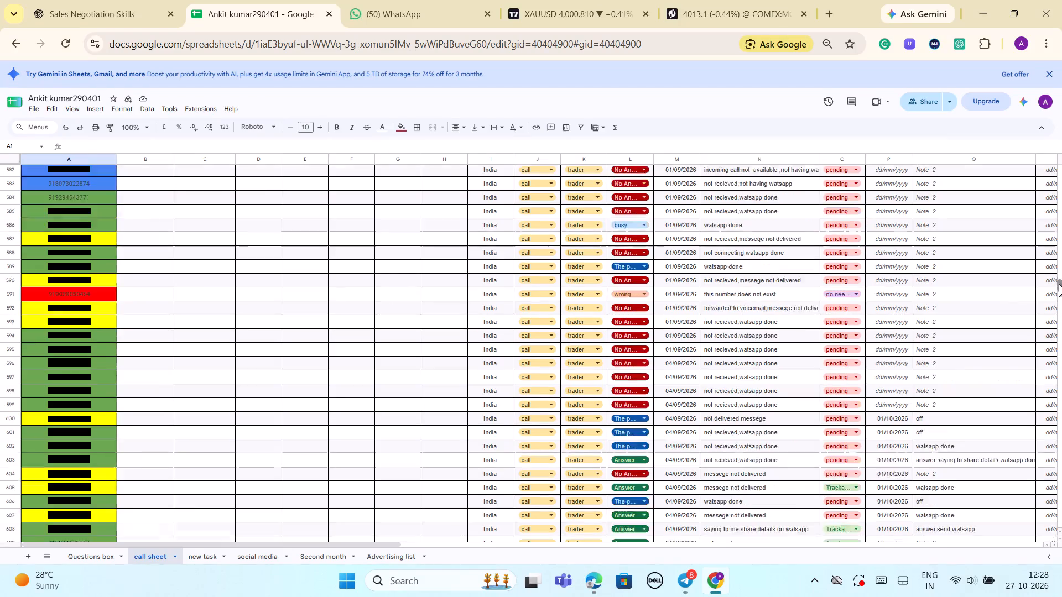
pyautogui.moveTo(1059, 284); pyautogui.dragTo(1058, 262)
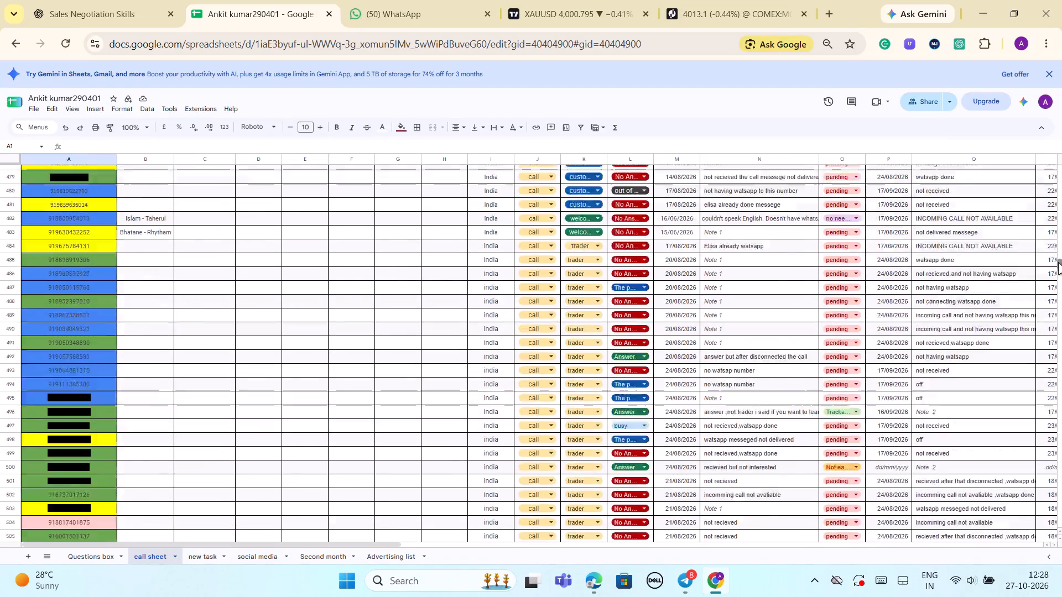
pyautogui.moveTo(1058, 262); pyautogui.dragTo(1059, 240)
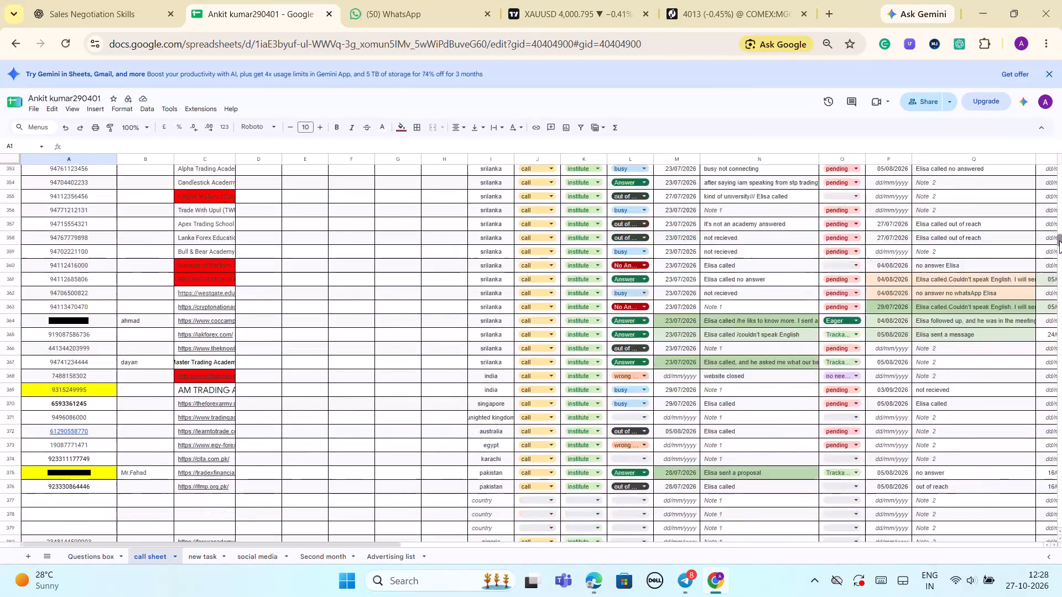
pyautogui.moveTo(1059, 240); pyautogui.dragTo(1059, 228)
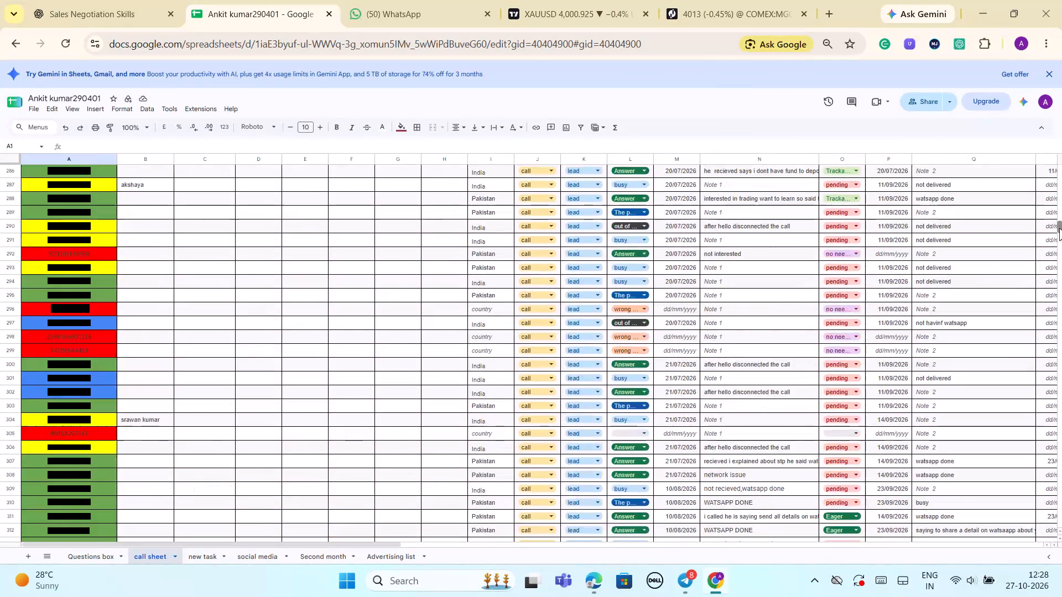
pyautogui.moveTo(1059, 228); pyautogui.dragTo(1059, 217)
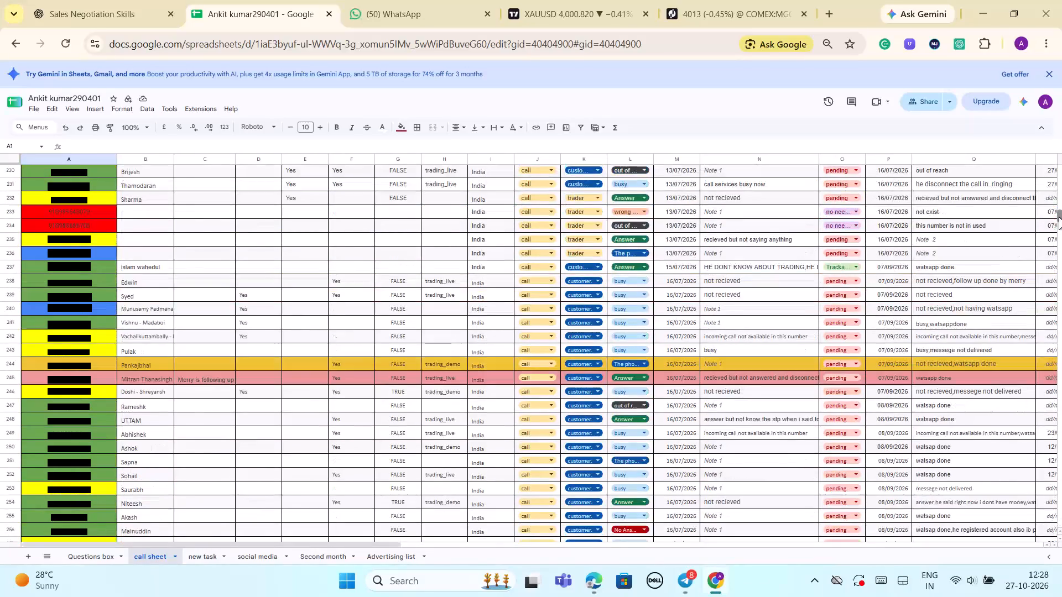
pyautogui.moveTo(1059, 217); pyautogui.dragTo(1058, 214)
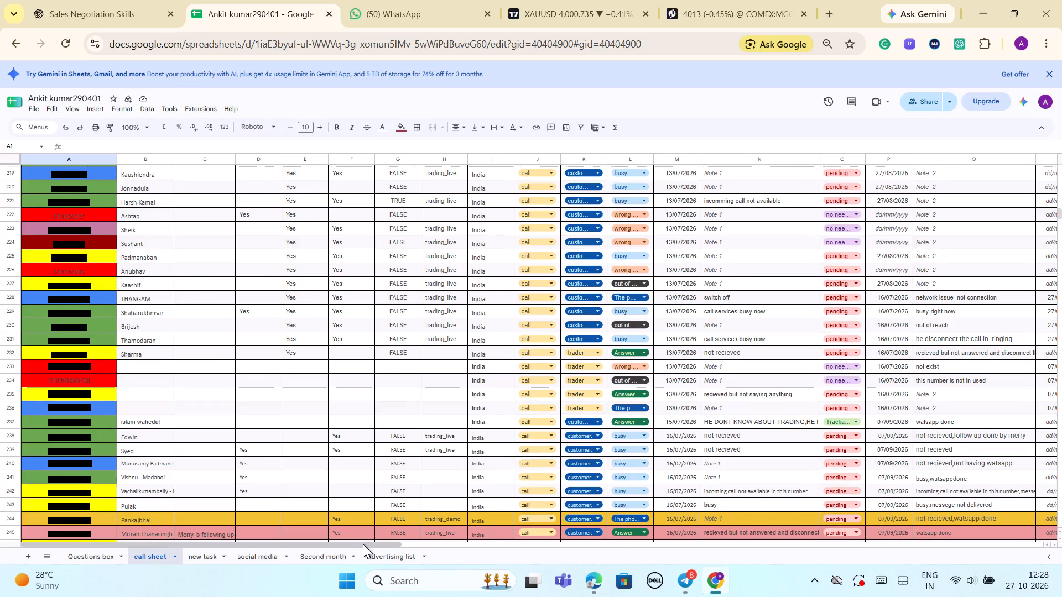
pyautogui.moveTo(363, 544); pyautogui.dragTo(348, 549)
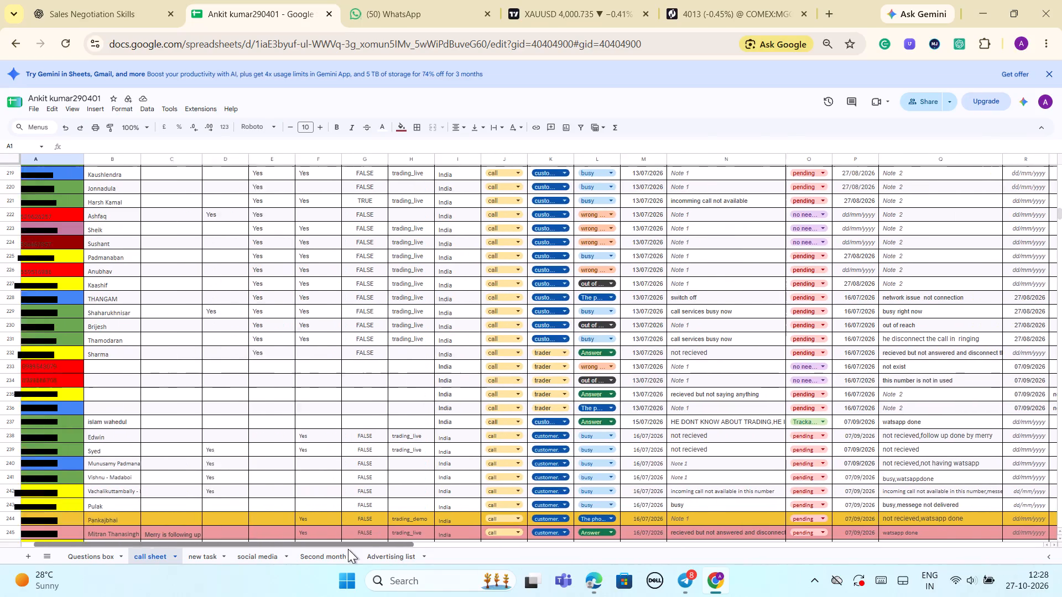
pyautogui.moveTo(348, 549); pyautogui.dragTo(329, 549)
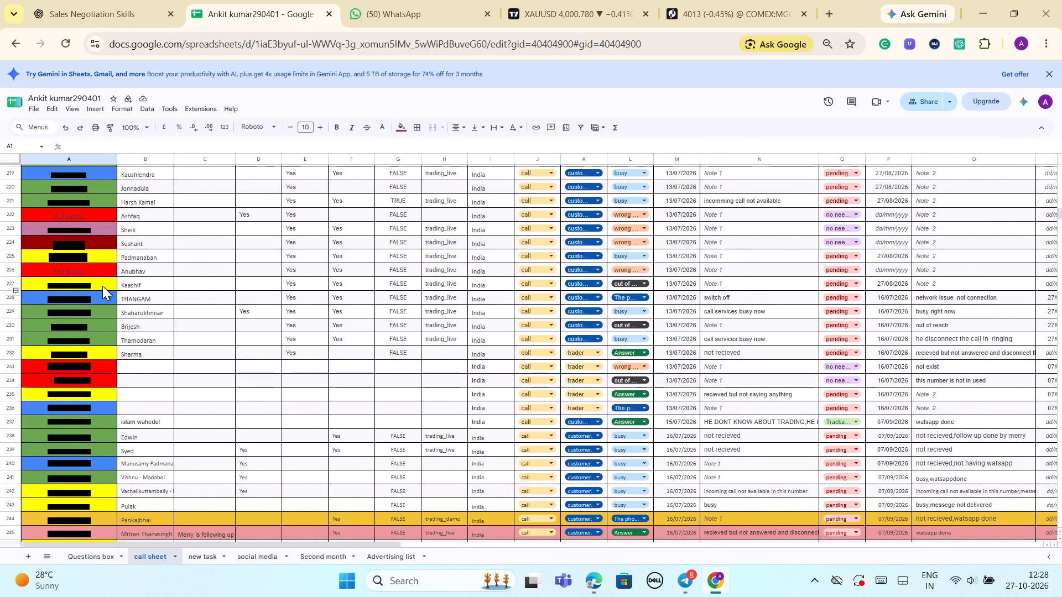
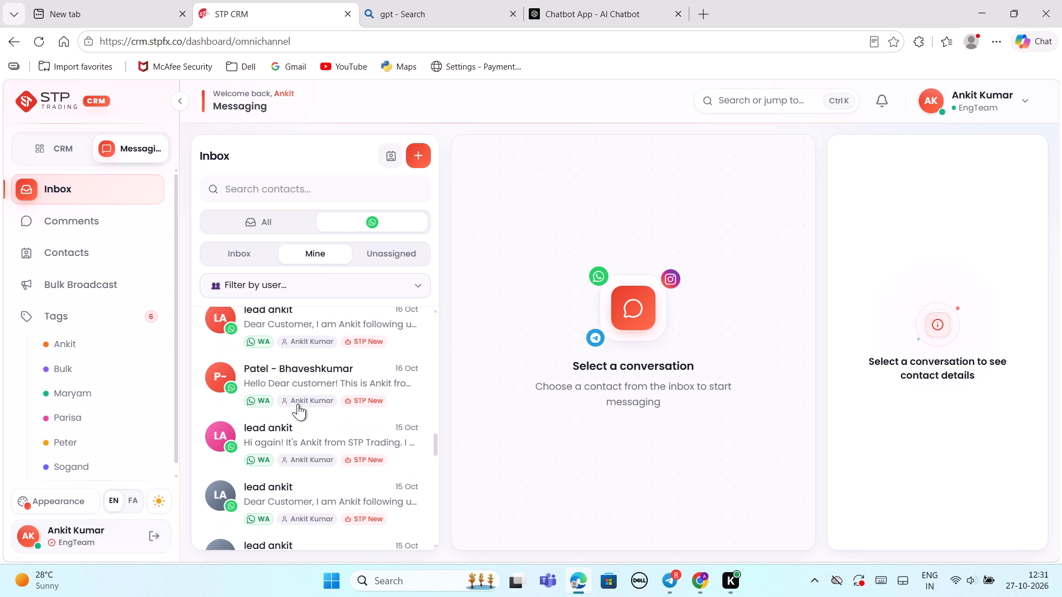
# Search for the copied phone number among existing contacts to message from the Messaging inbox.
pyautogui.scroll(12, 298, 404)
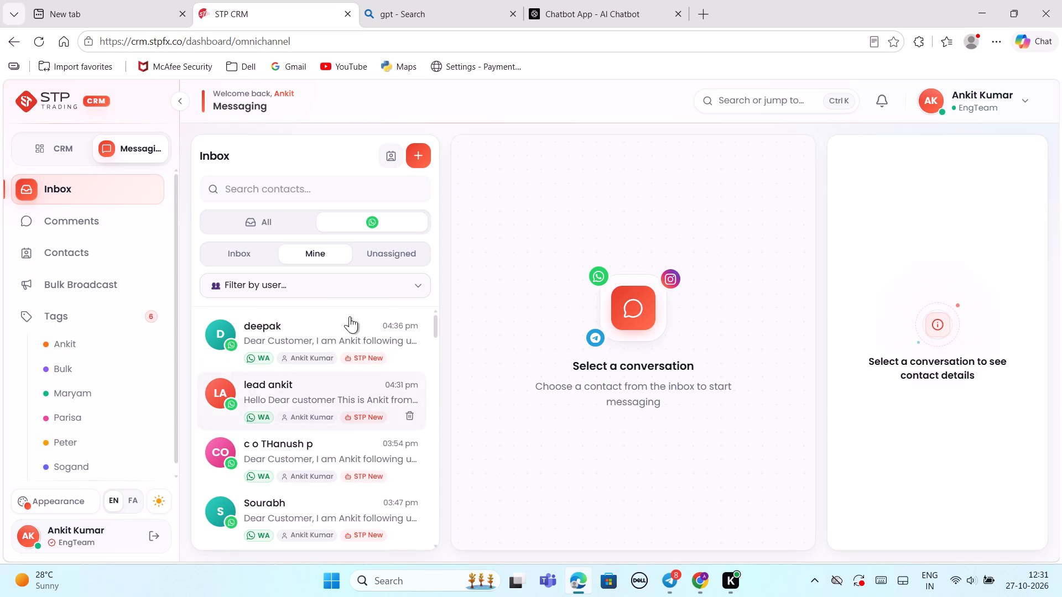
pyautogui.click(316, 255)
pyautogui.click(388, 155)
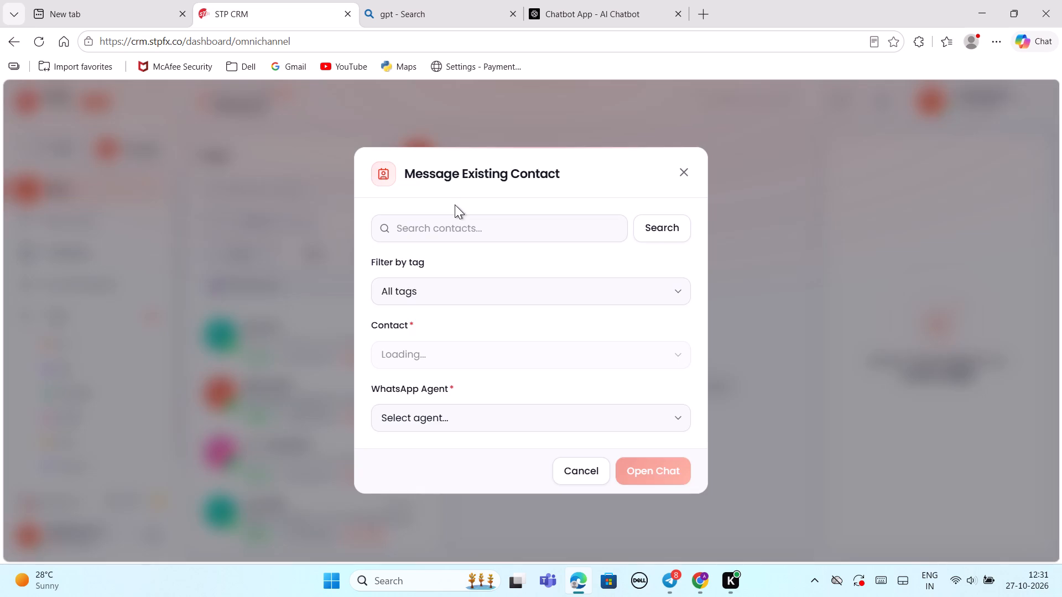
pyautogui.click(459, 222)
pyautogui.rightClick(459, 222)
pyautogui.click(512, 347)
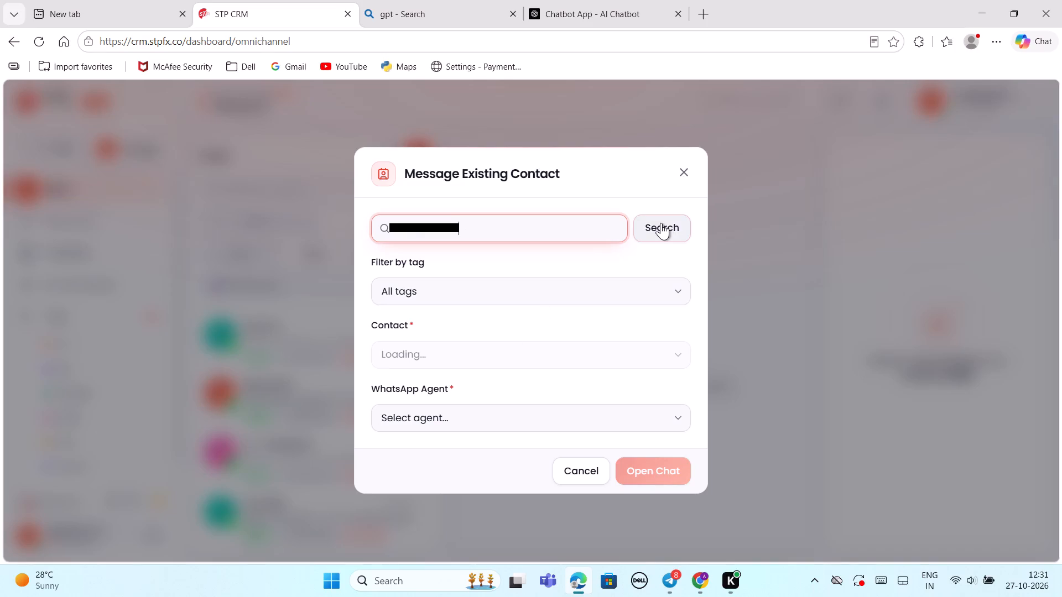
pyautogui.click(661, 223)
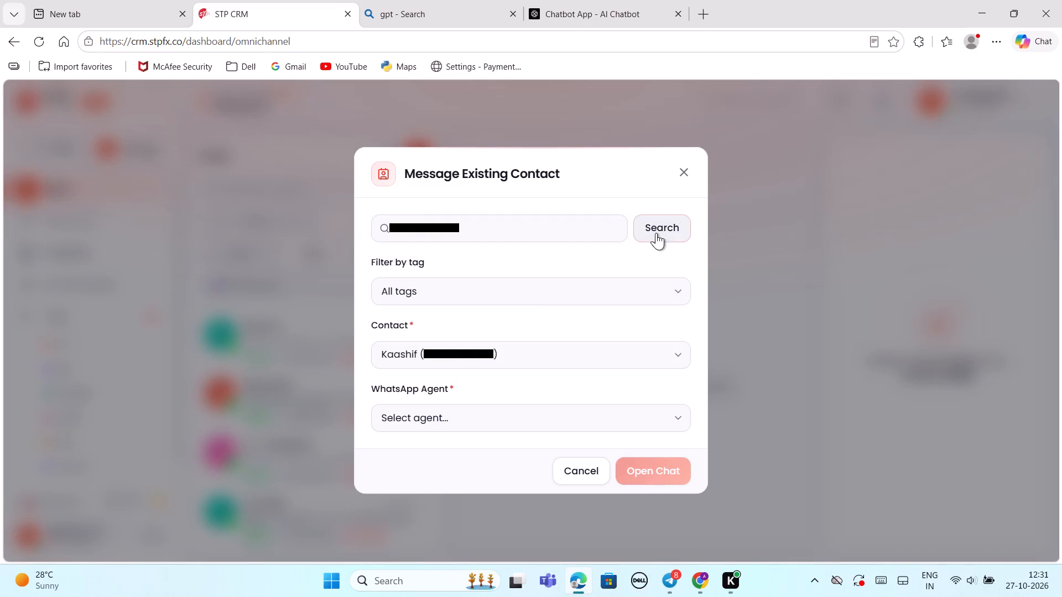
pyautogui.click(661, 231)
pyautogui.click(648, 469)
pyautogui.scroll(-2, 505, 350)
pyautogui.scroll(2, 505, 343)
pyautogui.scroll(-2, 505, 333)
pyautogui.scroll(1, 505, 333)
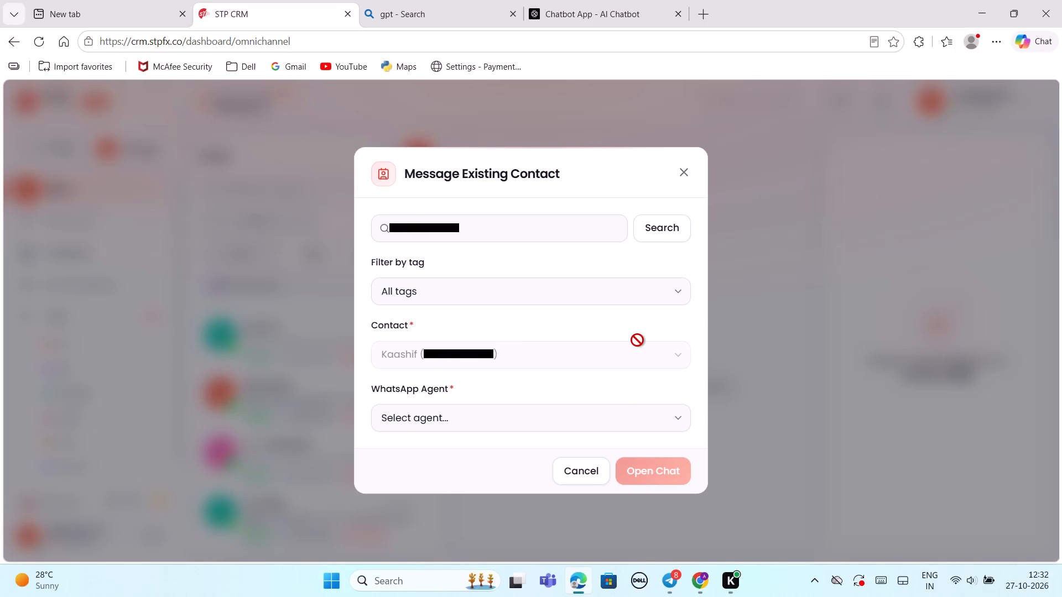
# Close the gpt search and Chatbot App browser tabs.
pyautogui.click(512, 12)
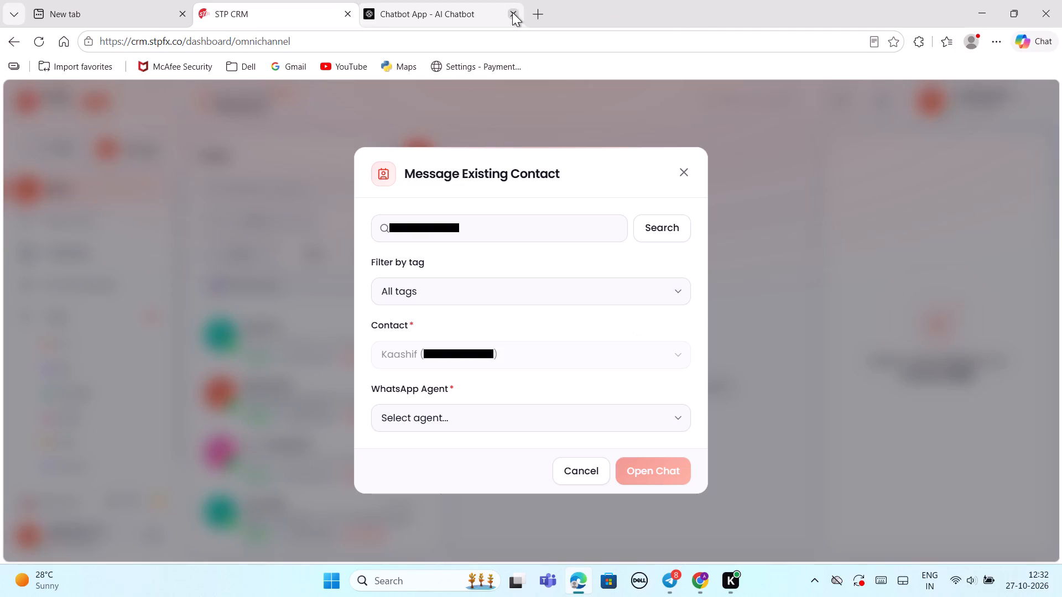
pyautogui.click(512, 12)
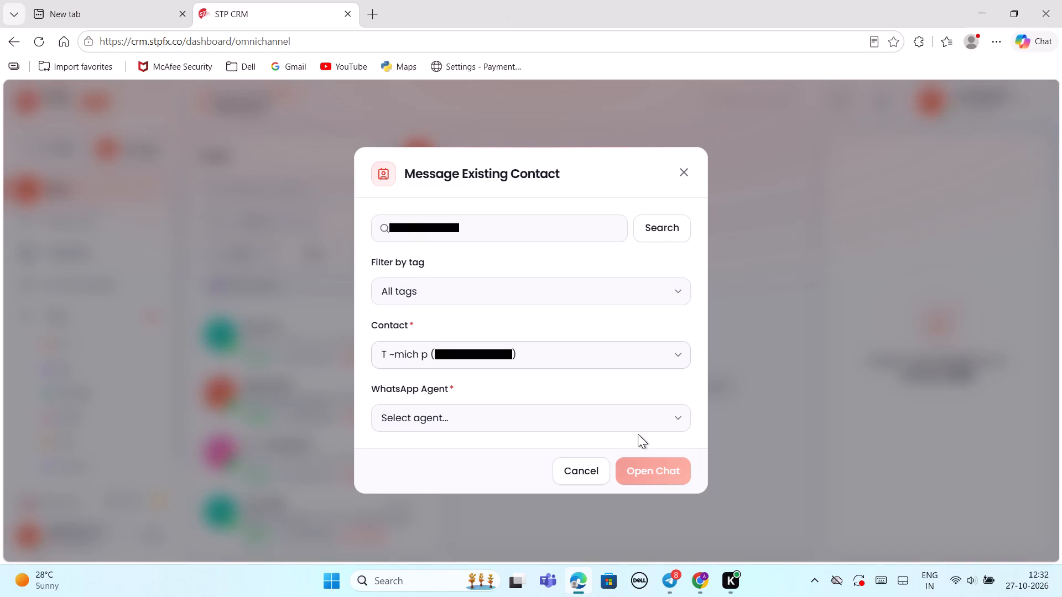
# Search the contact number again, open the matching contact's chat with the STP New (Business) agent, and dismiss the message templates.
pyautogui.click(502, 227)
pyautogui.click(653, 223)
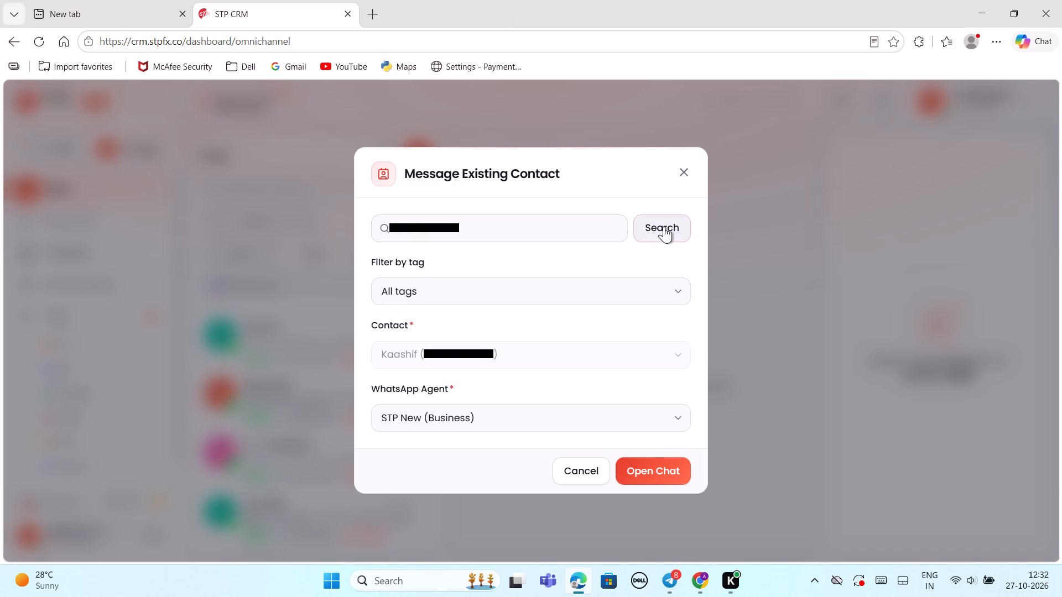
pyautogui.click(662, 476)
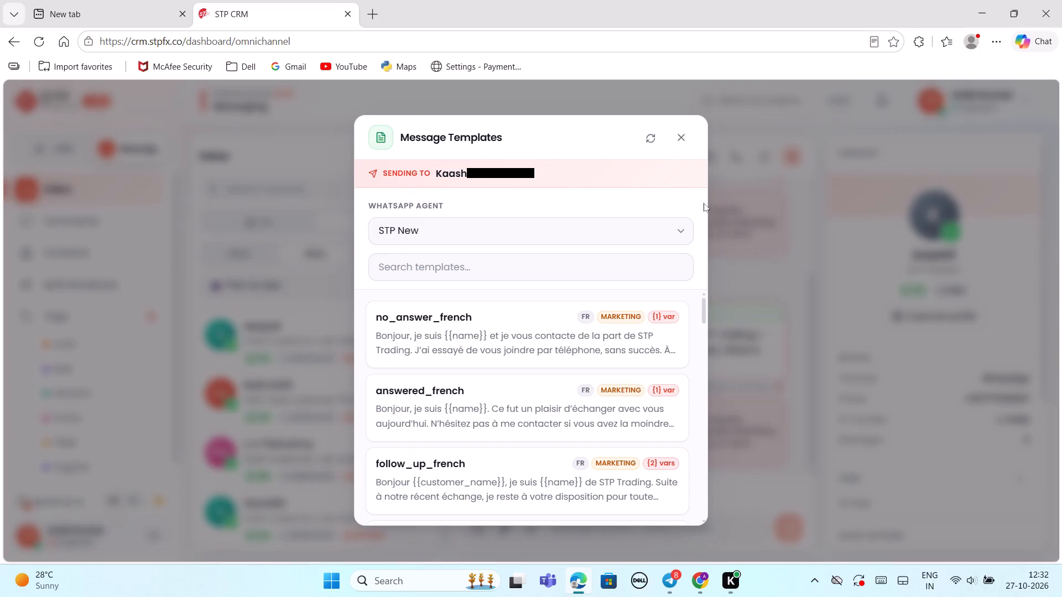
pyautogui.click(678, 133)
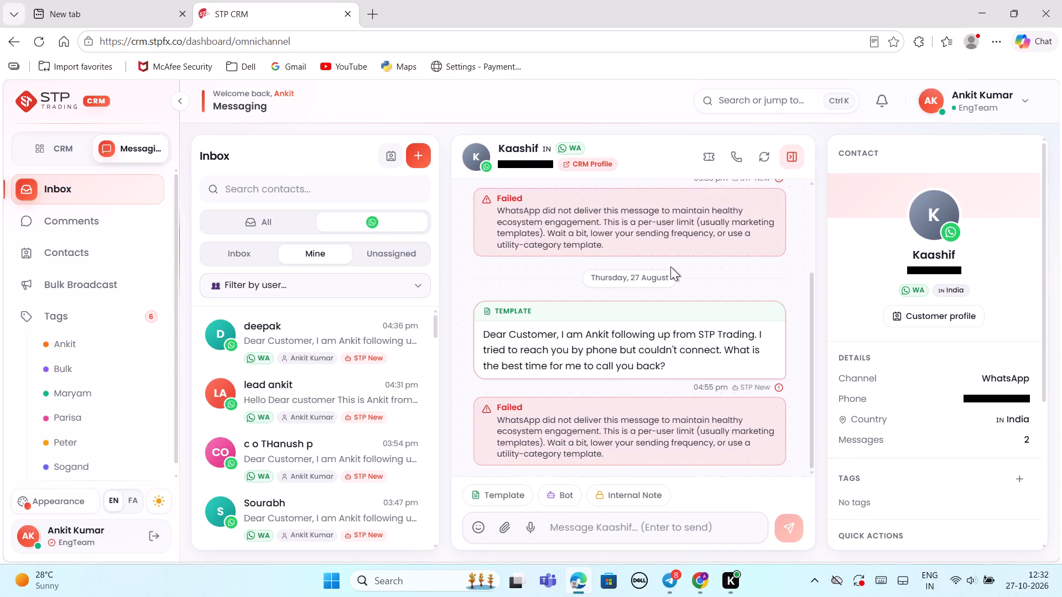
# Examine the message history and delivery status in the opened WhatsApp conversation.
pyautogui.scroll(-2, 670, 266)
pyautogui.scroll(2, 701, 407)
pyautogui.scroll(-2, 701, 407)
pyautogui.scroll(3, 701, 407)
pyautogui.scroll(-5, 701, 407)
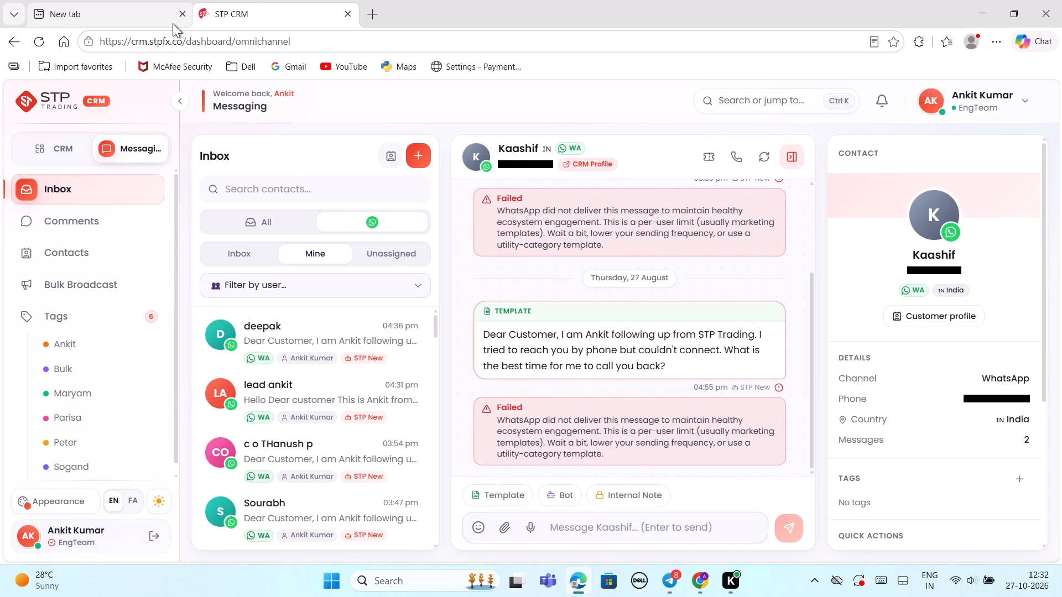
# Switch to the call sheet in Google Chrome and select the phone number in cell A228.
pyautogui.click(984, 13)
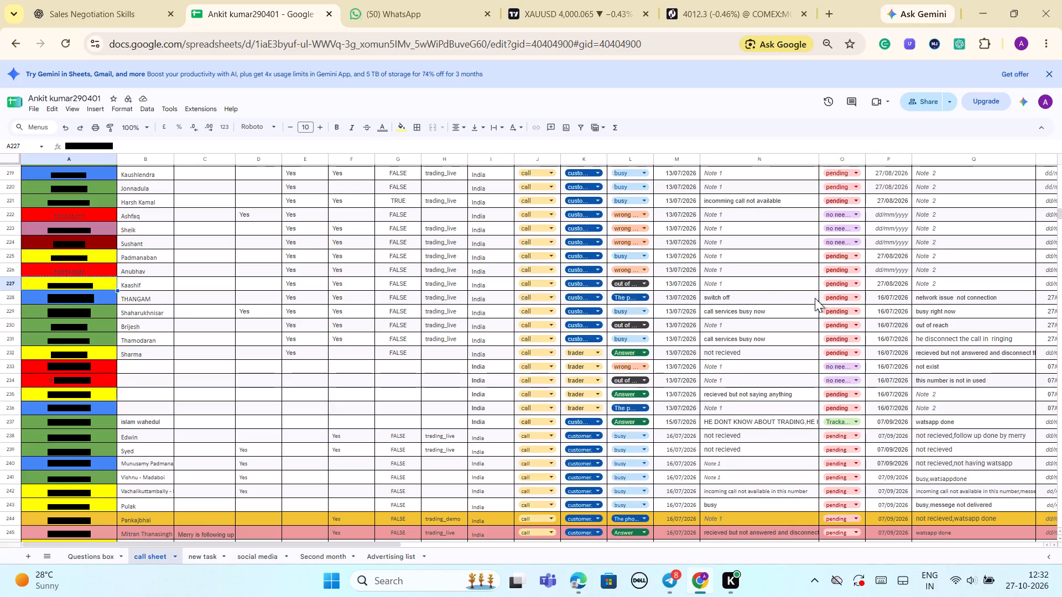
pyautogui.click(101, 301)
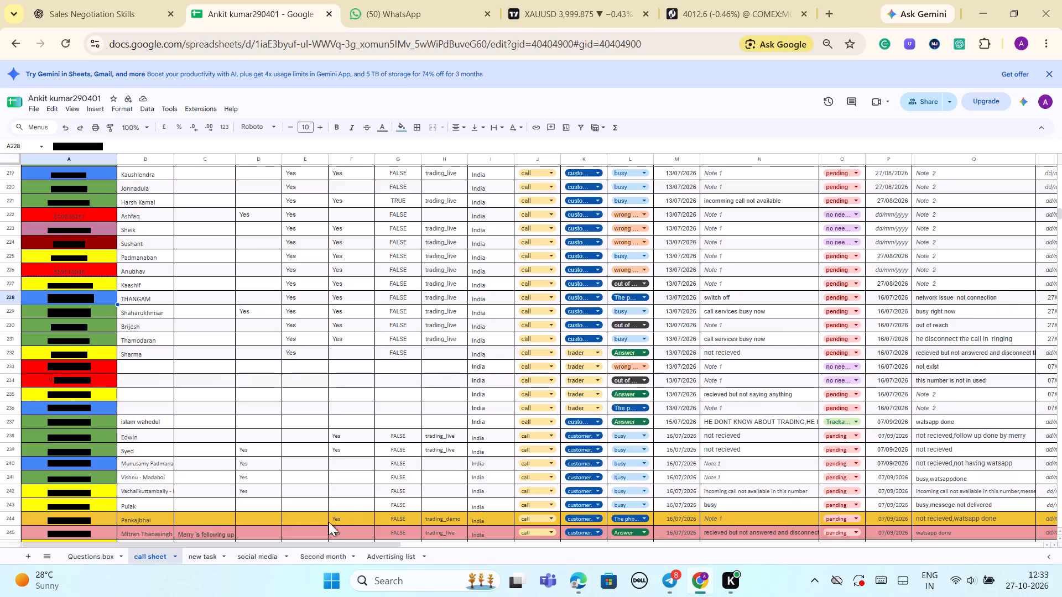
# In the call sheet, enter the date 27/10/2026 in cell T228 for the contact in row 228.
pyautogui.moveTo(335, 543); pyautogui.dragTo(397, 546)
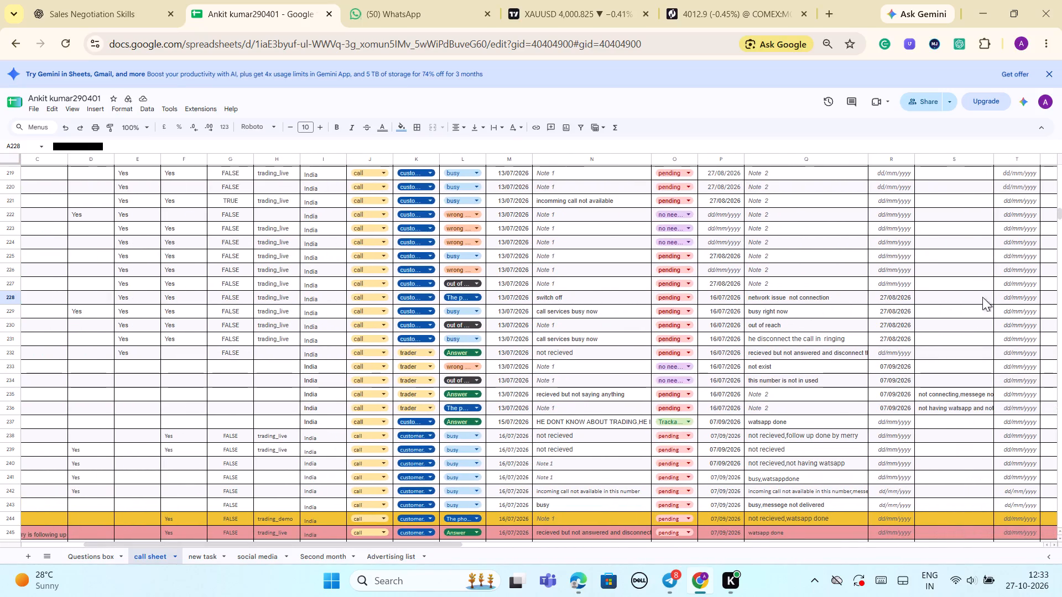
pyautogui.doubleClick(1009, 297)
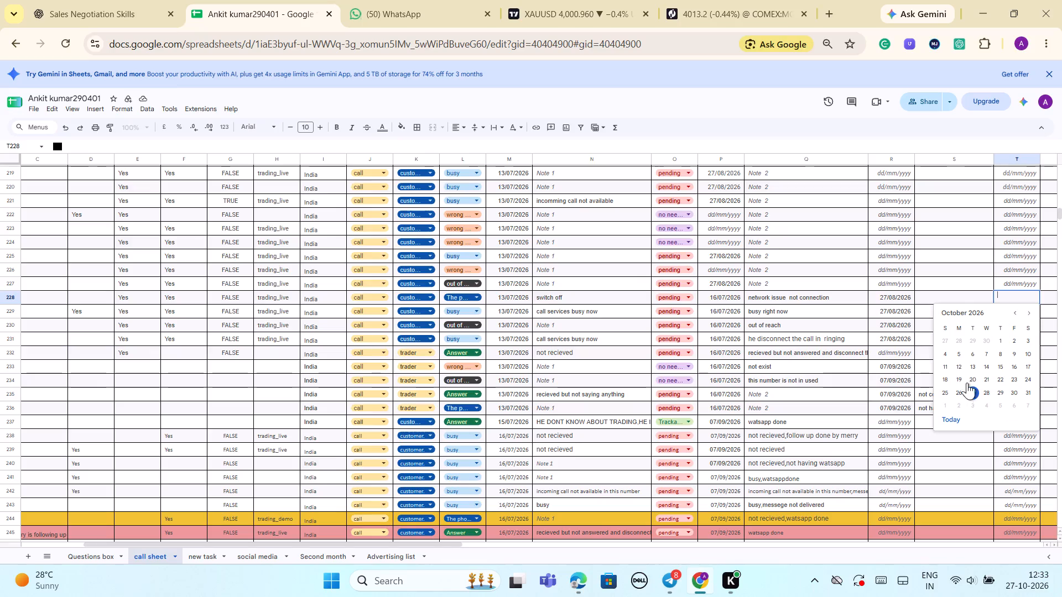
pyautogui.click(971, 392)
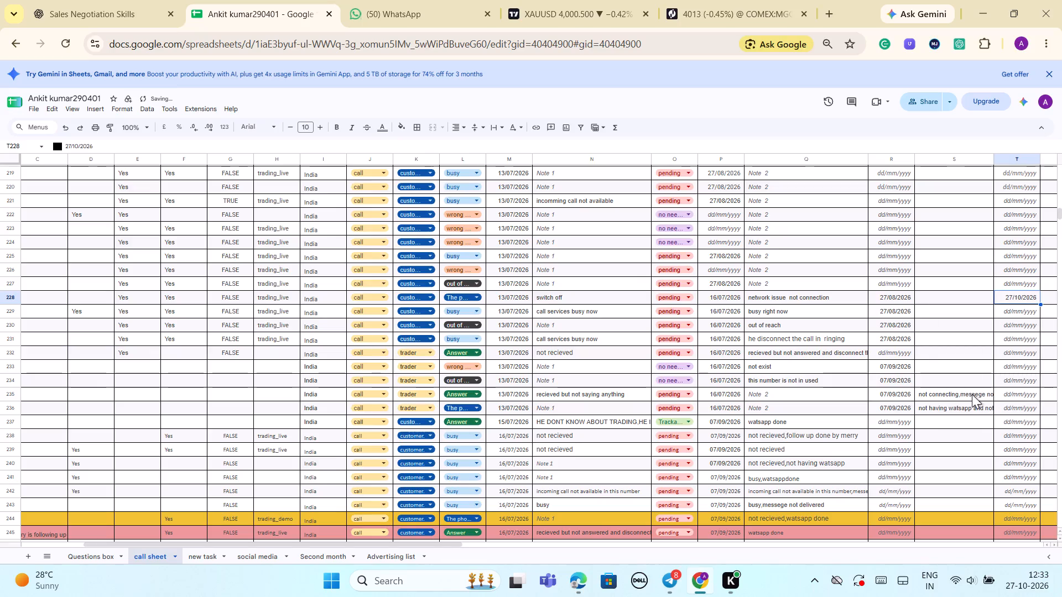
# Set the status in cell O228 of the call sheet to Suspended.
pyautogui.moveTo(388, 543); pyautogui.dragTo(333, 548)
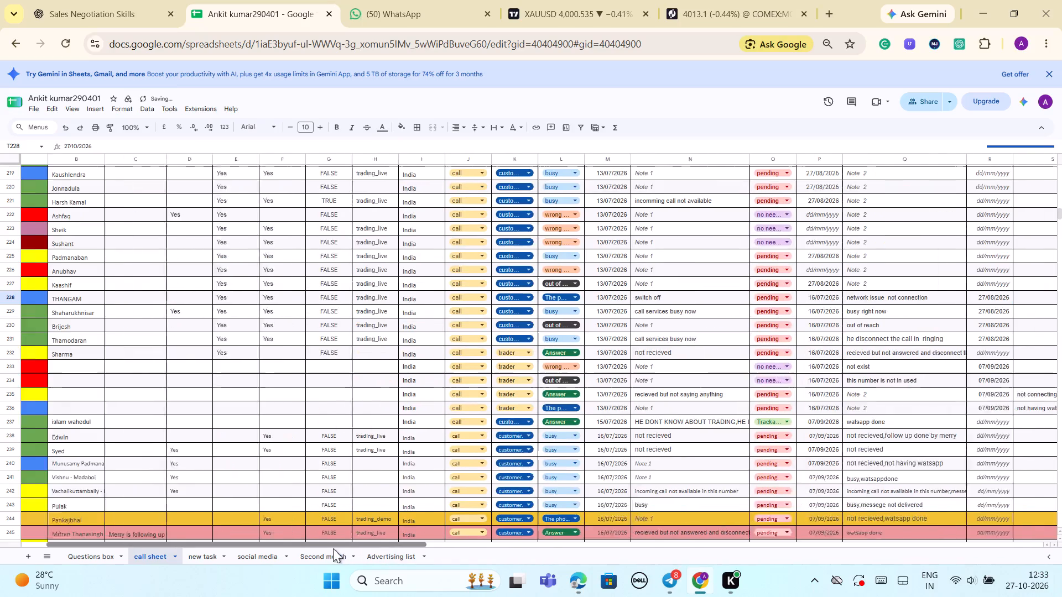
pyautogui.moveTo(333, 548); pyautogui.dragTo(148, 546)
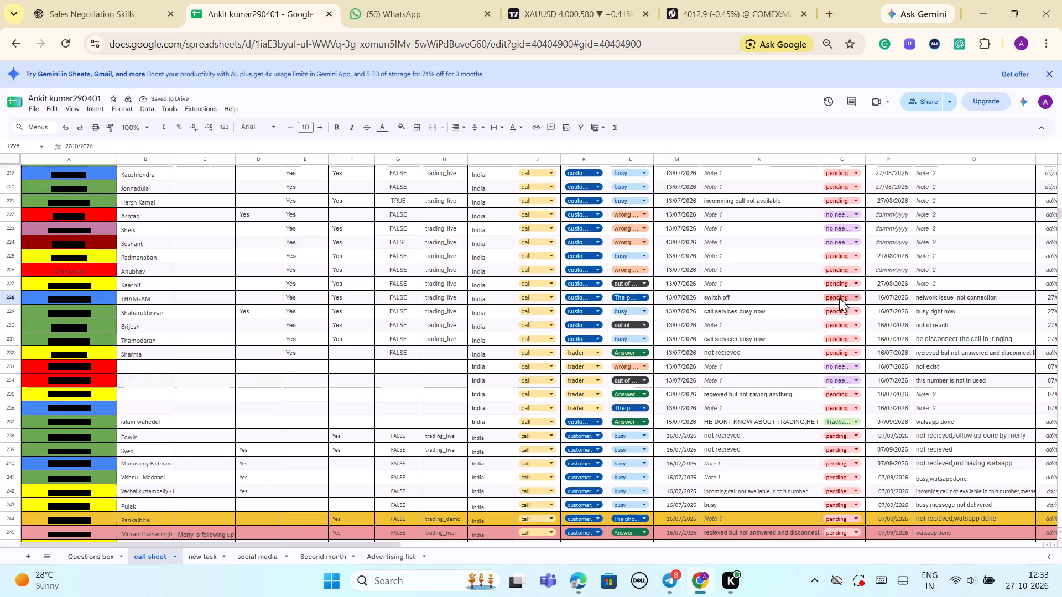
pyautogui.click(642, 296)
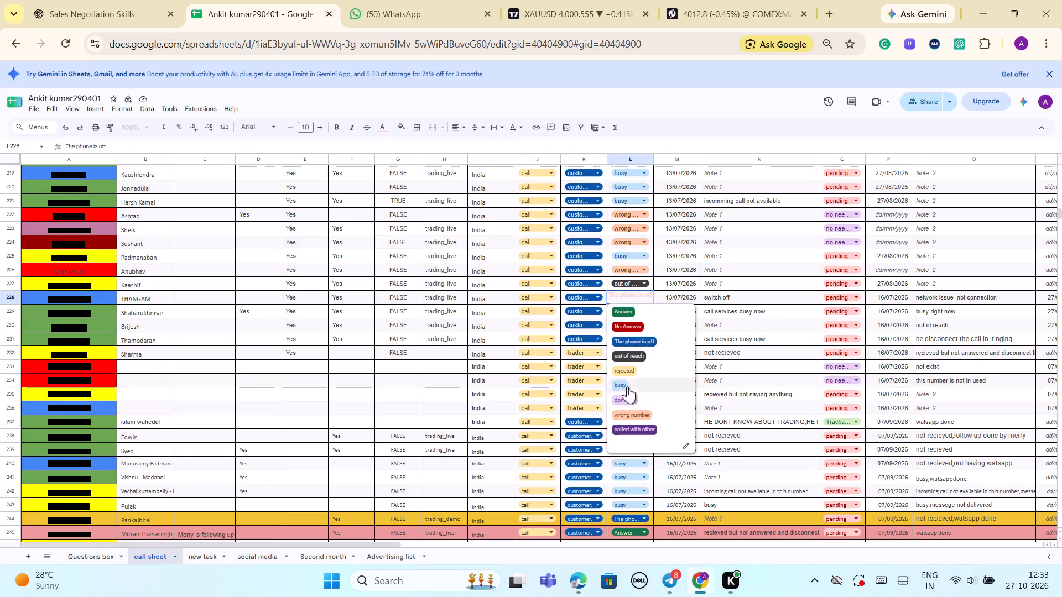
pyautogui.click(855, 301)
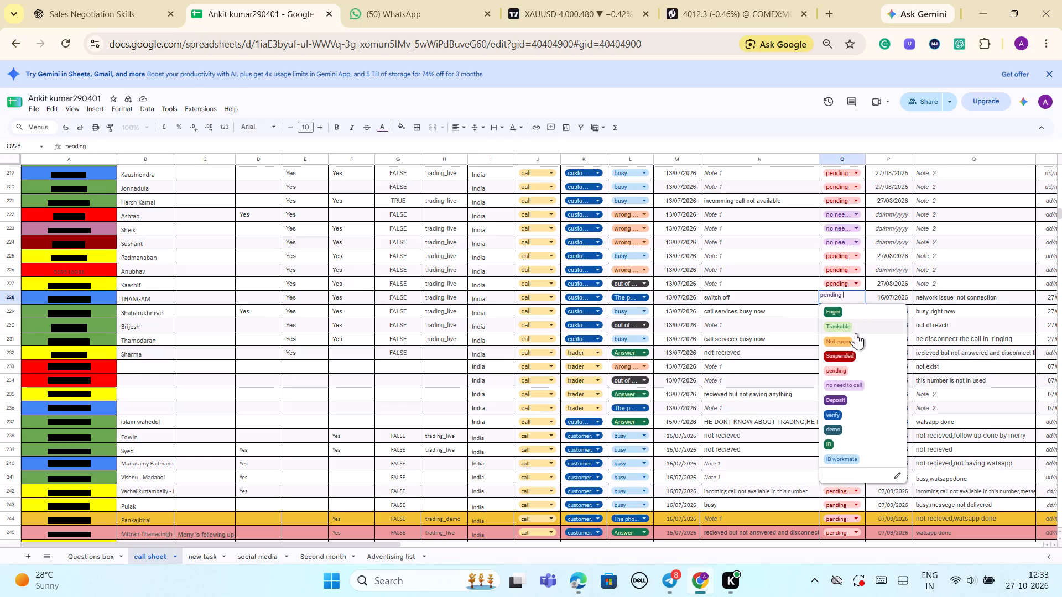
pyautogui.click(838, 356)
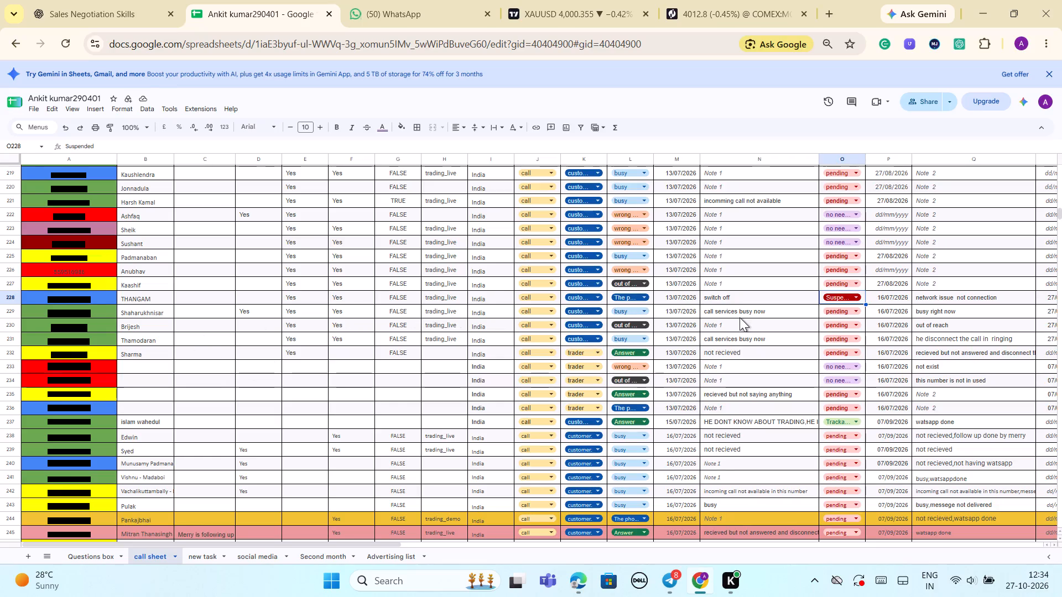
# Select the phone number in cell A229 of the call sheet.
pyautogui.click(110, 312)
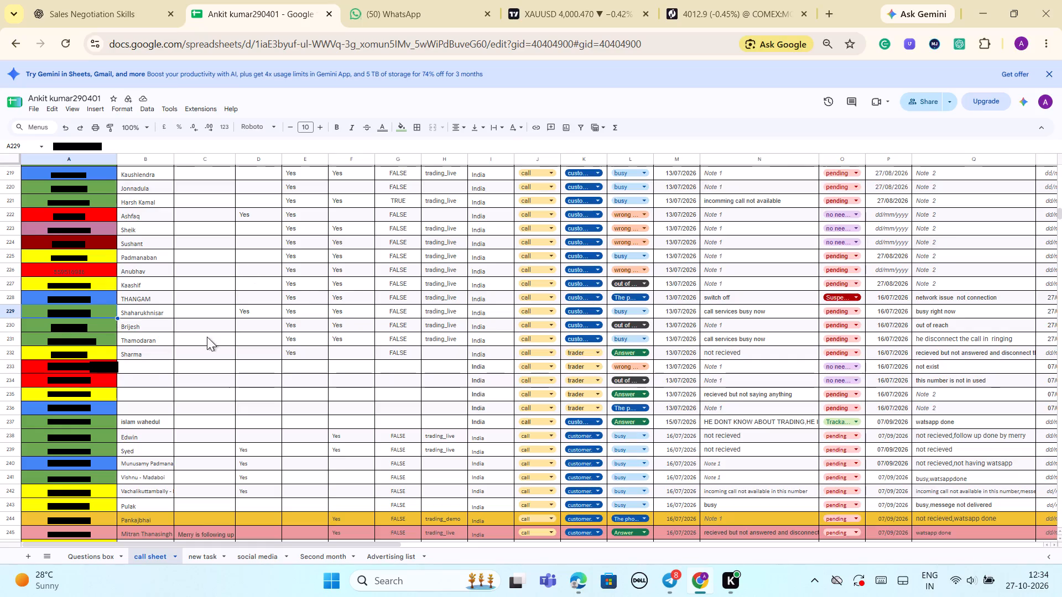
# In STP CRM in Microsoft Edge, find the existing contact by the number copied from call sheet cell A229 and open its STP New (Business) chat.
pyautogui.click(76, 312)
pyautogui.rightClick(76, 312)
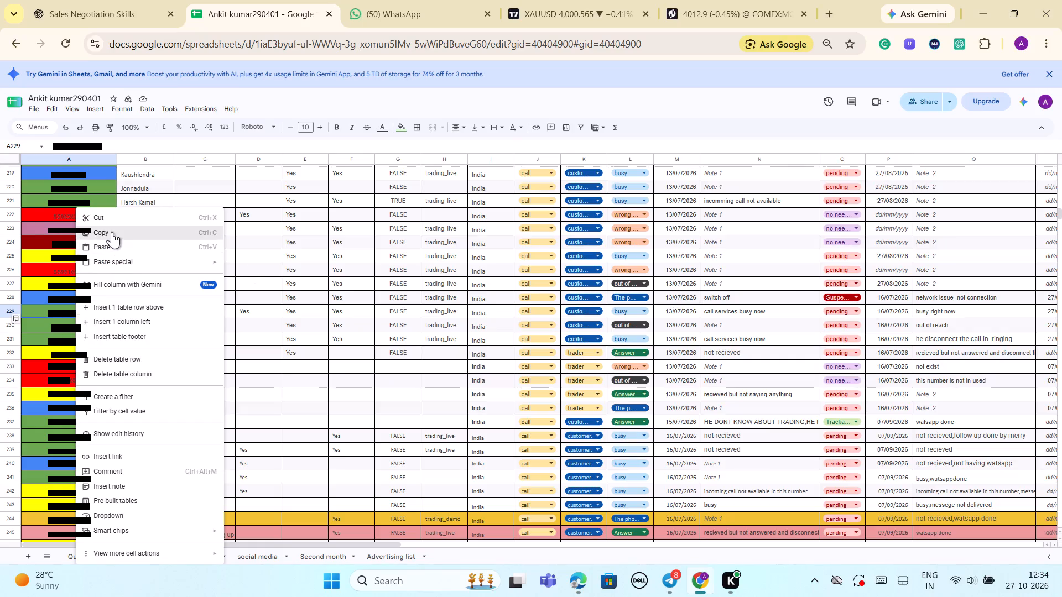
pyautogui.click(111, 233)
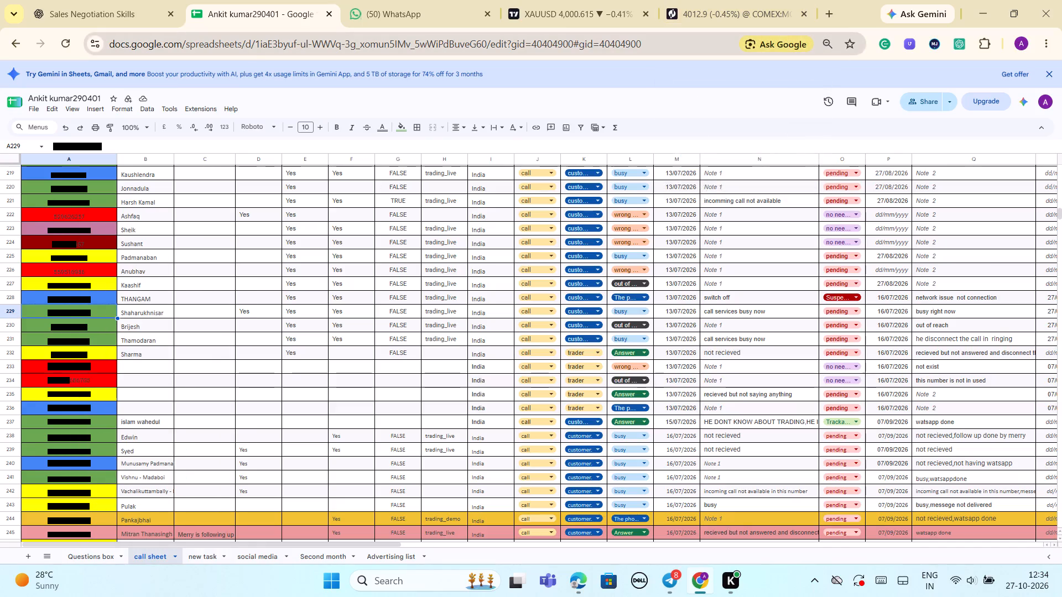
pyautogui.click(579, 582)
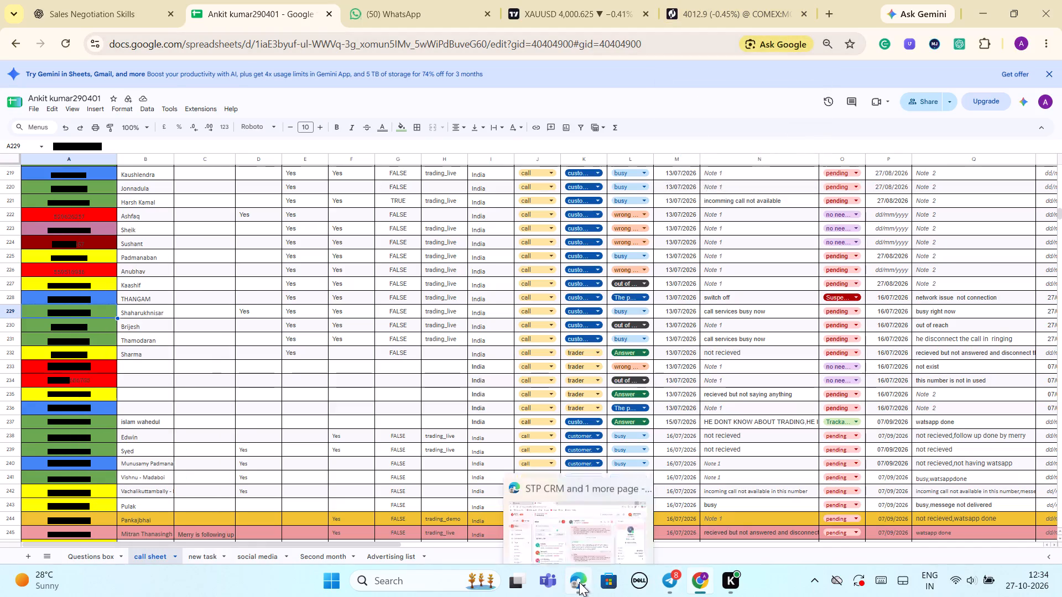
pyautogui.click(386, 151)
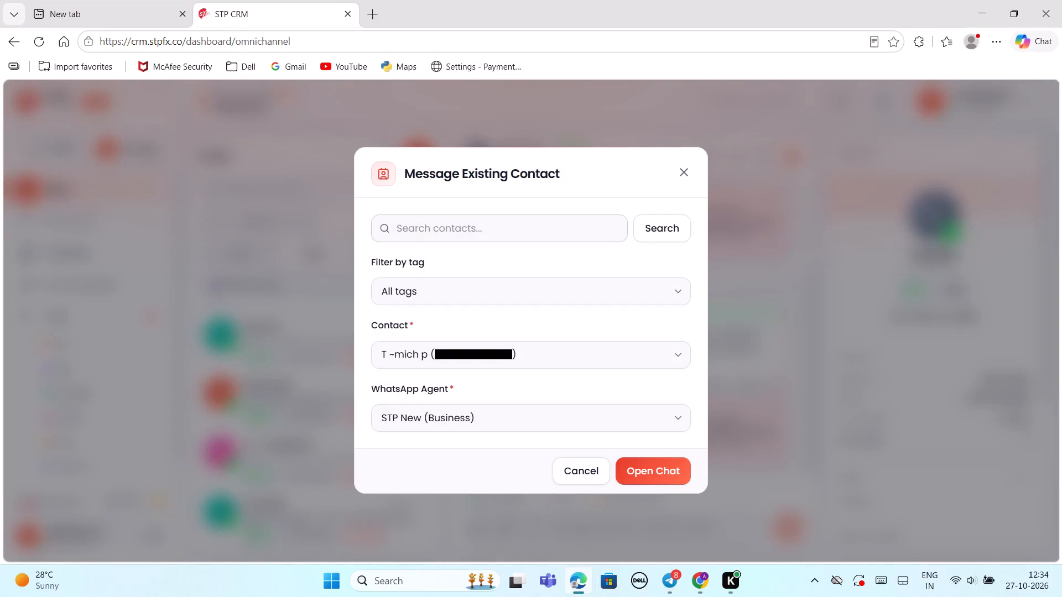
pyautogui.click(472, 226)
pyautogui.rightClick(473, 227)
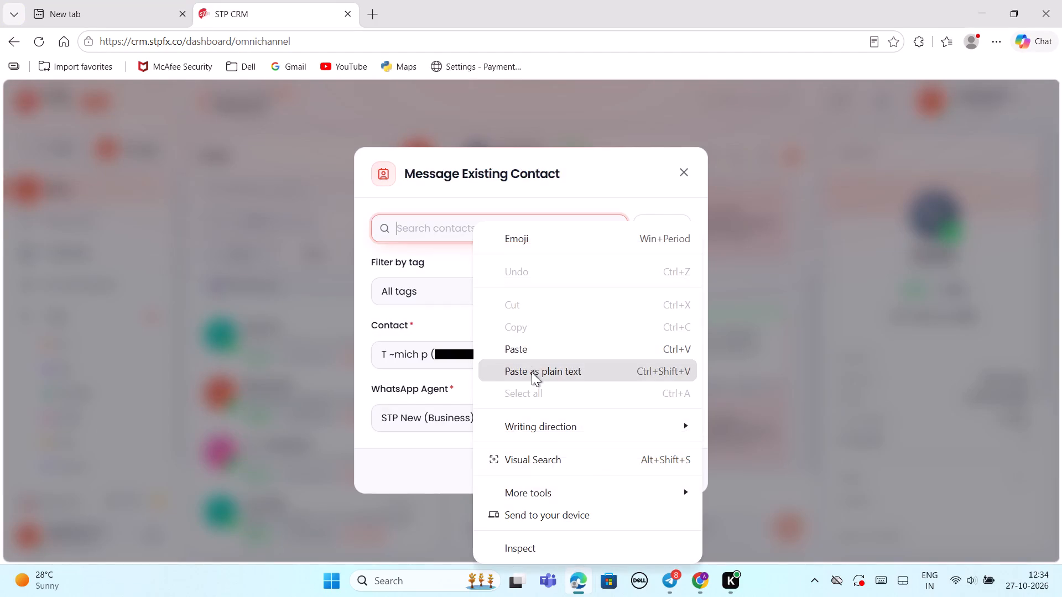
pyautogui.click(529, 350)
pyautogui.click(662, 228)
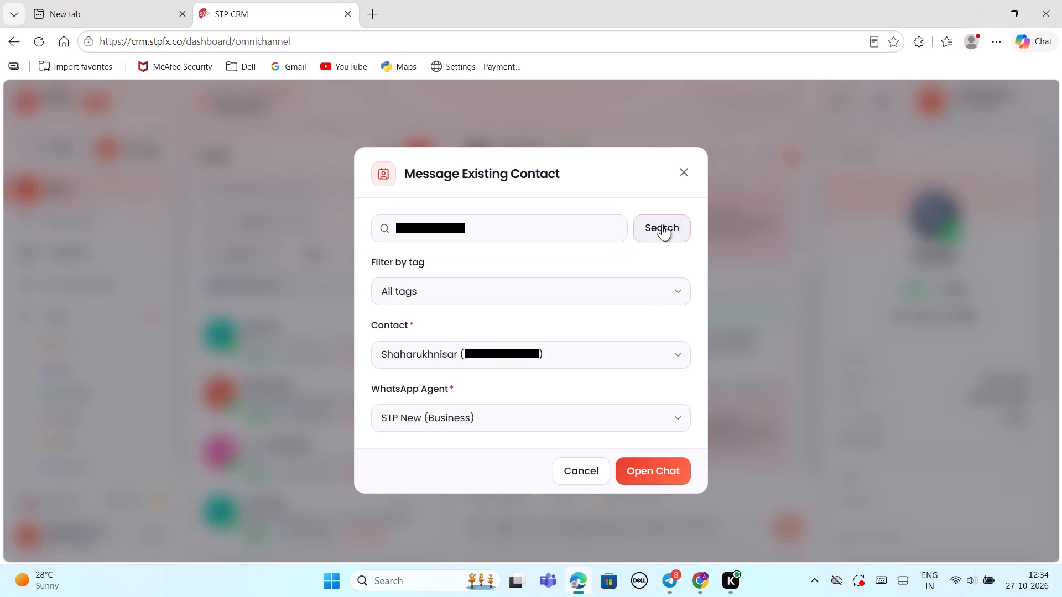
pyautogui.click(668, 474)
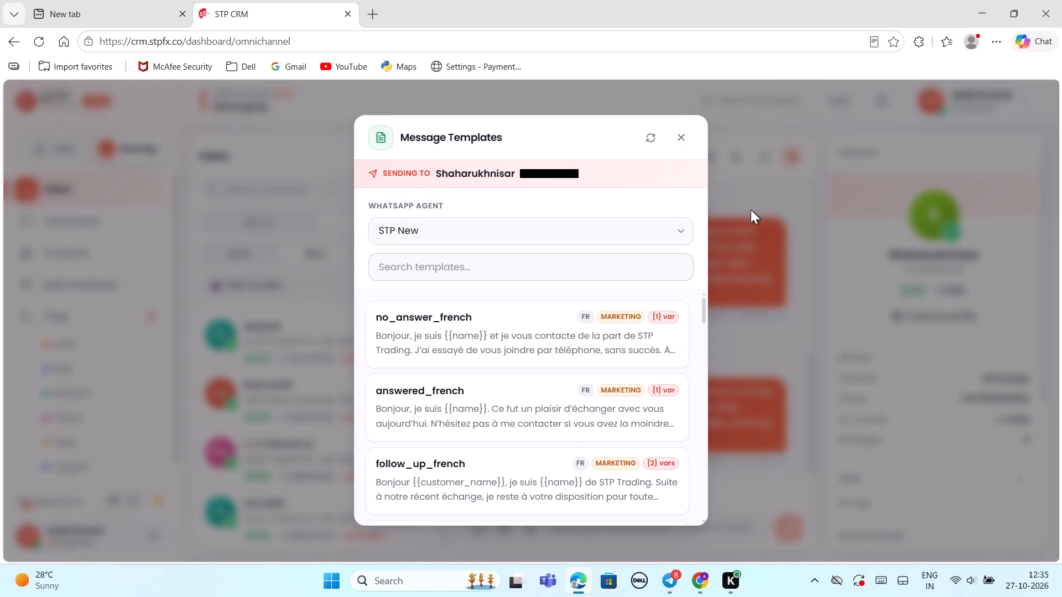
pyautogui.click(680, 136)
# Read through the WhatsApp conversation history of the row 229 contact from the first message to the latest.
pyautogui.scroll(-2, 753, 333)
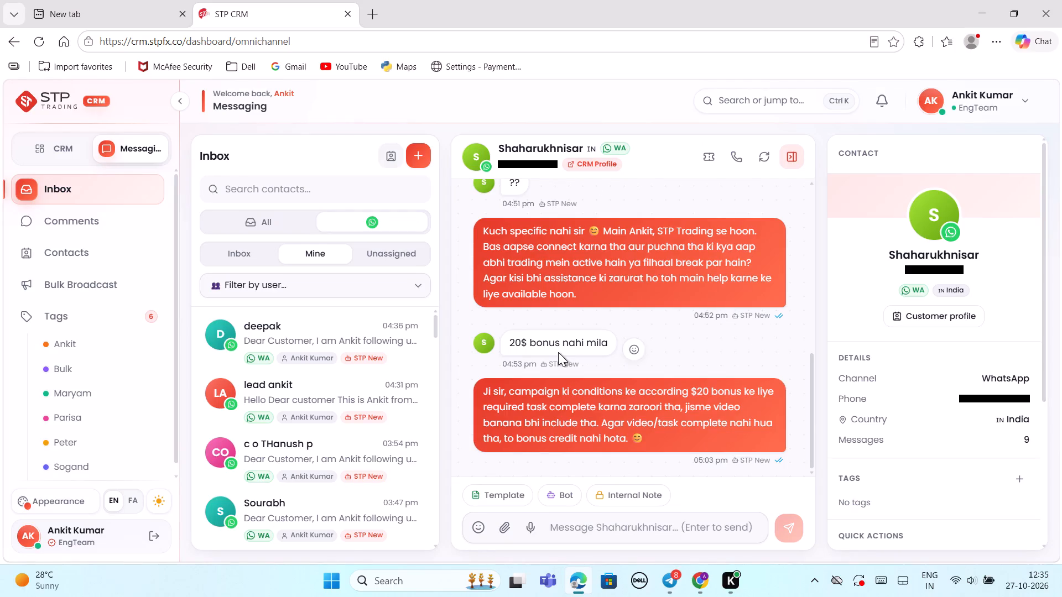
pyautogui.scroll(3, 558, 352)
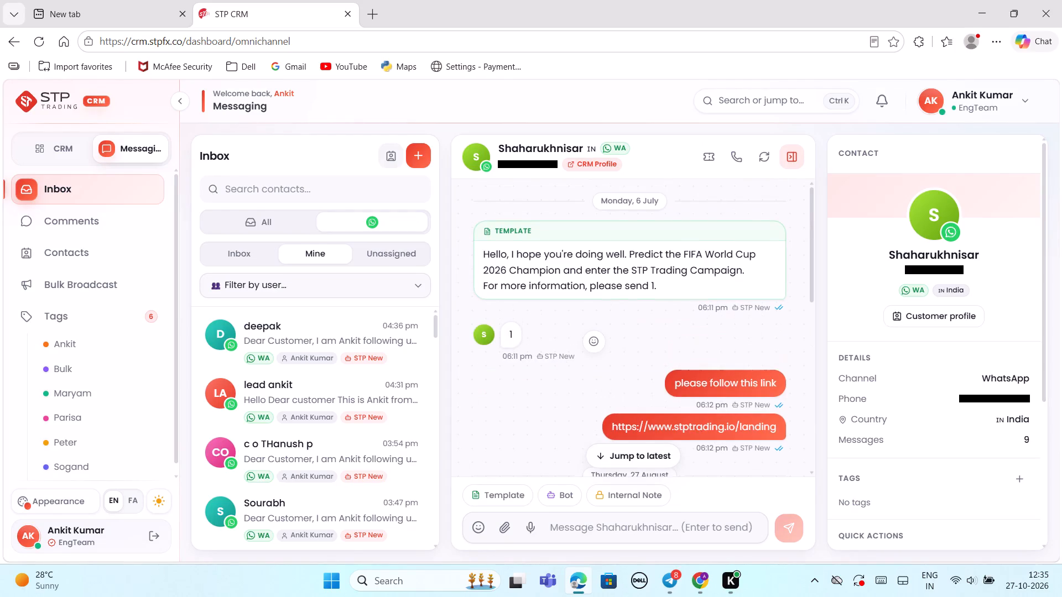
pyautogui.scroll(-2, 558, 352)
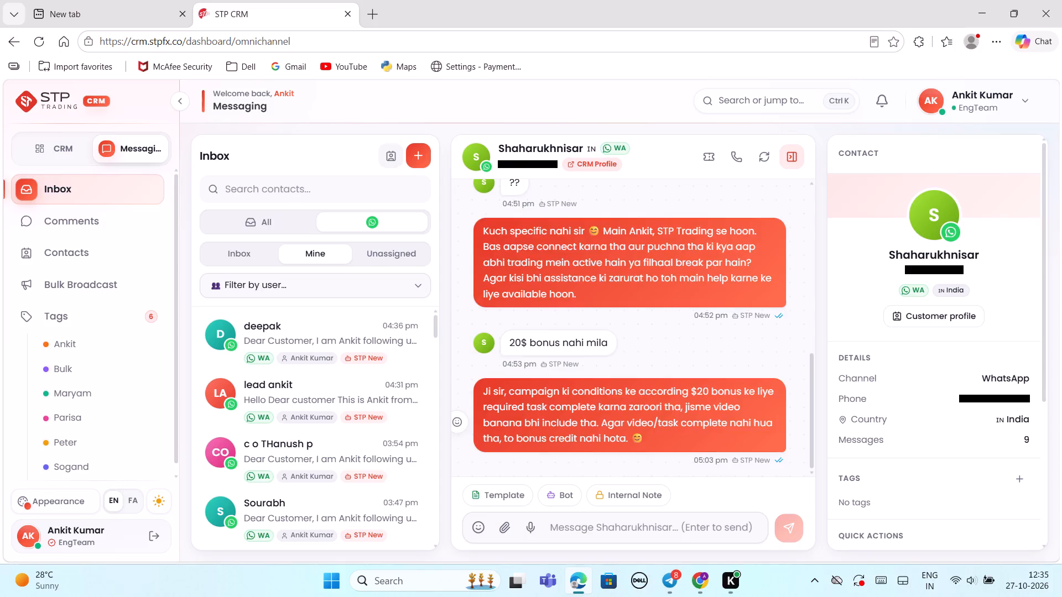
pyautogui.scroll(1, 556, 400)
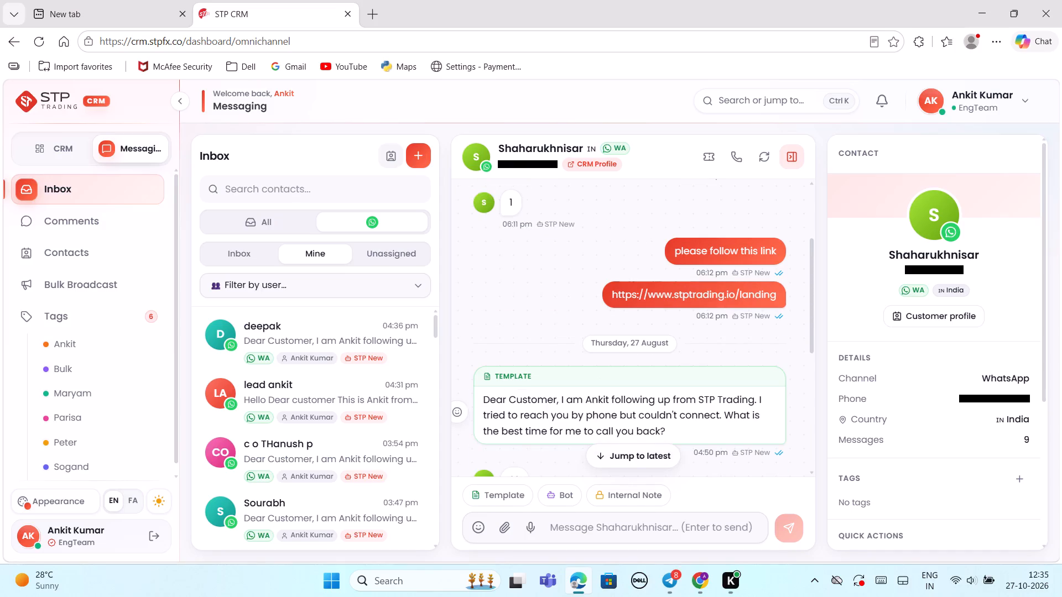
pyautogui.scroll(-1, 585, 411)
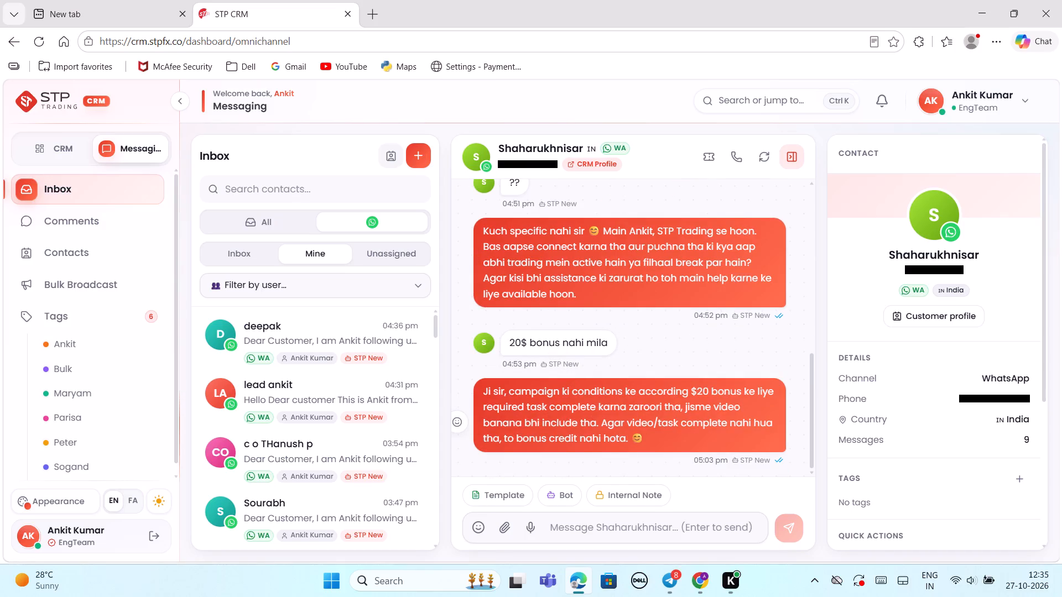
pyautogui.scroll(-1, 585, 411)
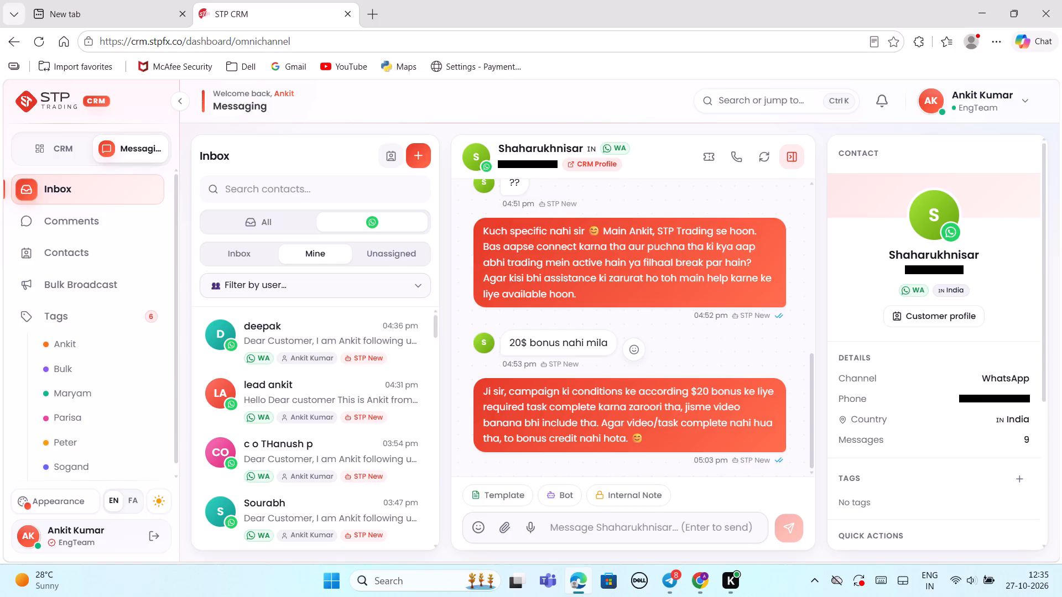
pyautogui.scroll(-2, 668, 428)
# Send the row 229 contact the no_answer_2 message template with the variable {{1}} filled in as Ankit.
pyautogui.click(502, 495)
pyautogui.scroll(-1, 491, 357)
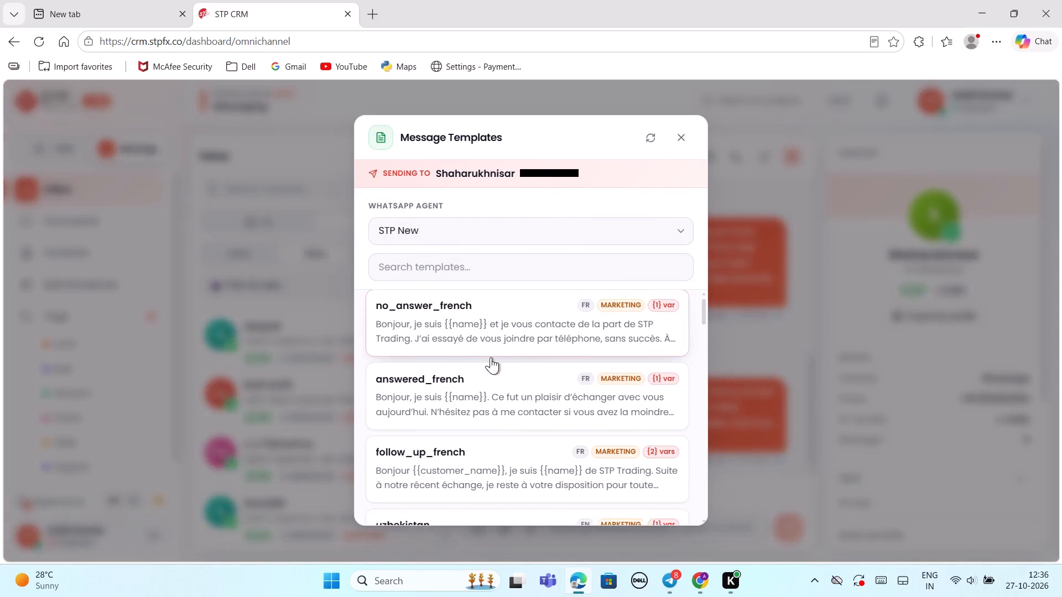
pyautogui.scroll(1, 476, 371)
pyautogui.scroll(-1, 469, 384)
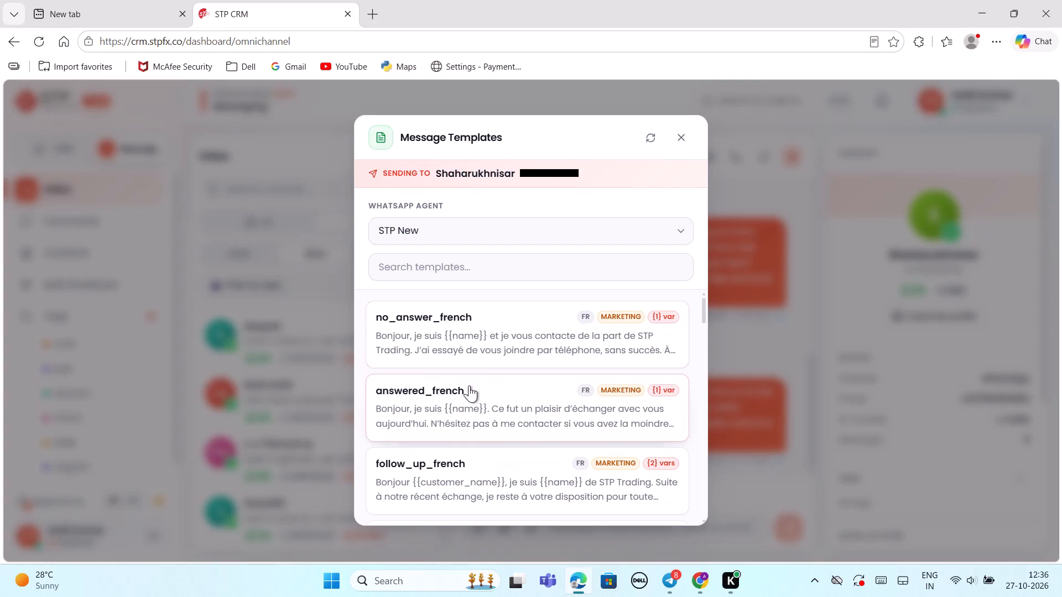
pyautogui.scroll(-1, 469, 385)
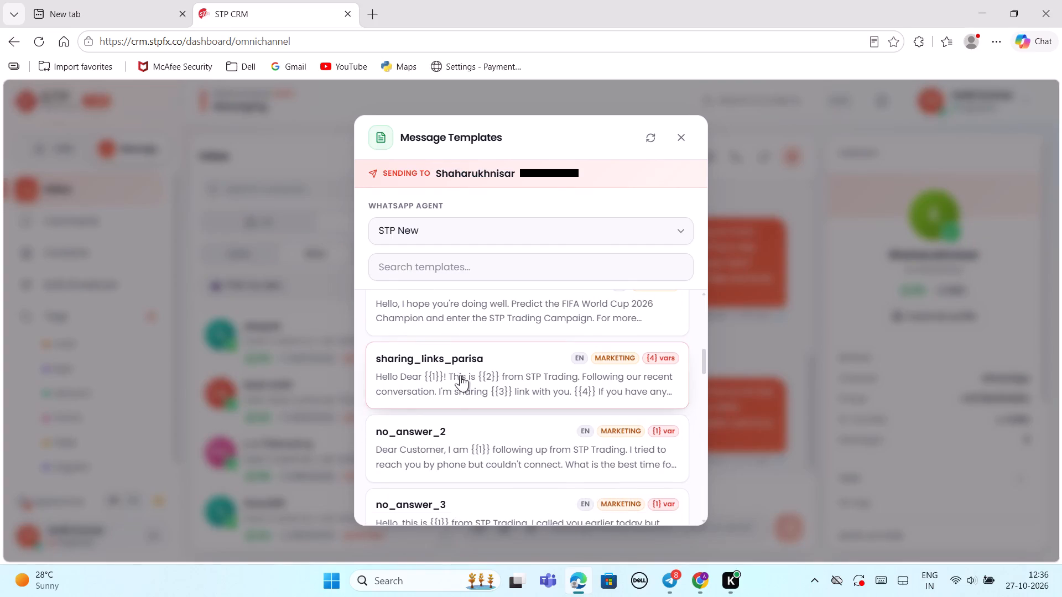
pyautogui.scroll(1, 460, 375)
pyautogui.scroll(-1, 475, 433)
pyautogui.scroll(1, 465, 398)
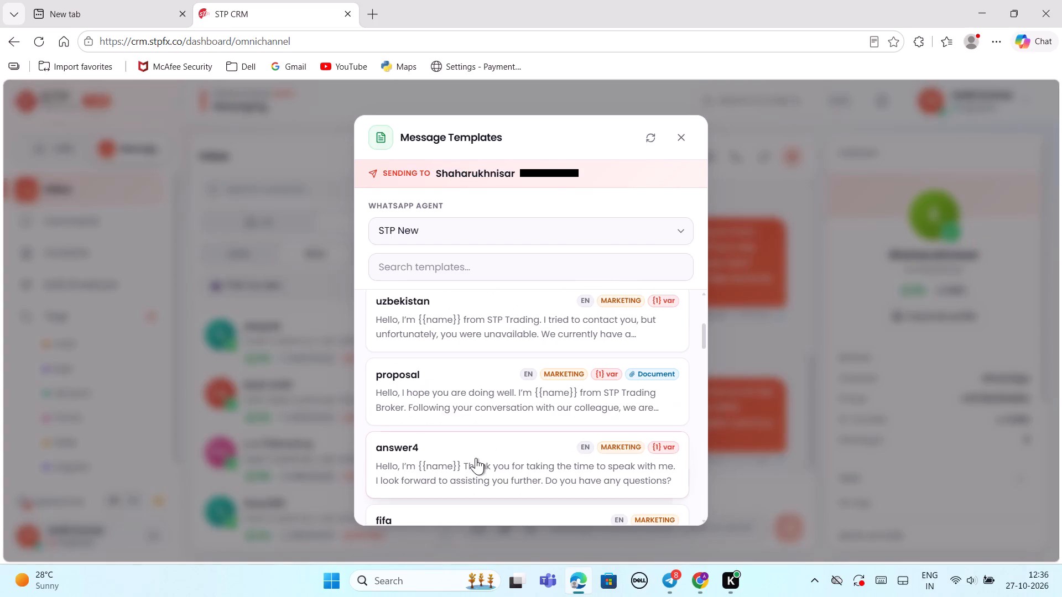
pyautogui.scroll(-2, 476, 457)
pyautogui.scroll(1, 477, 453)
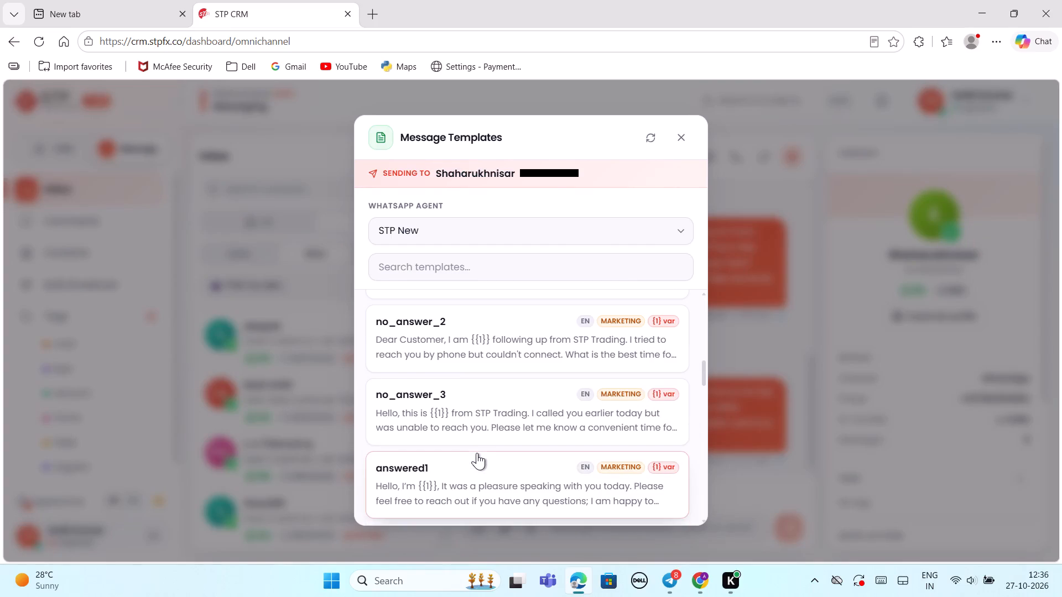
pyautogui.click(472, 355)
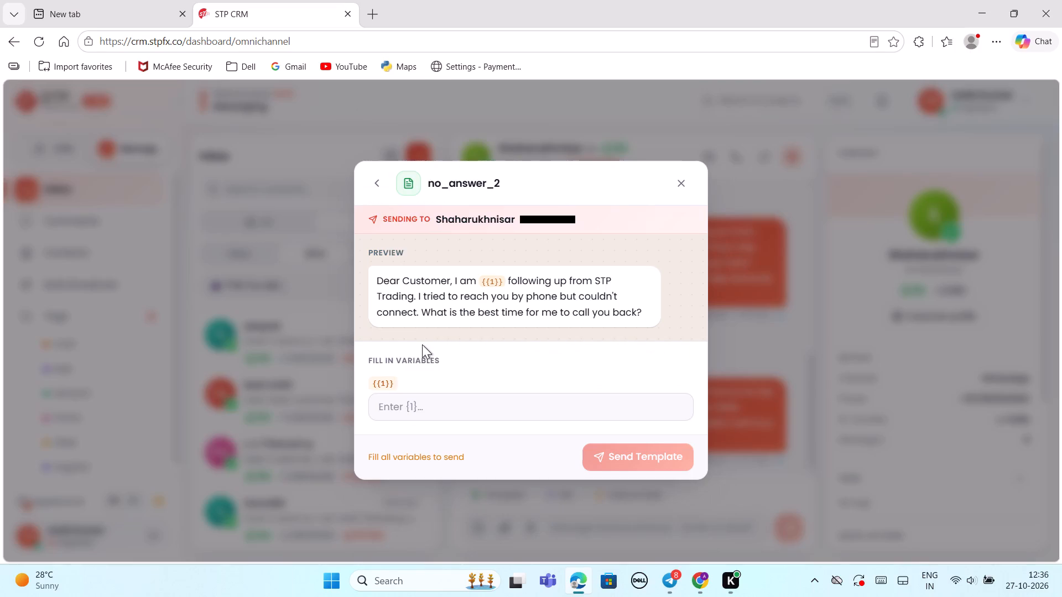
pyautogui.click(447, 411)
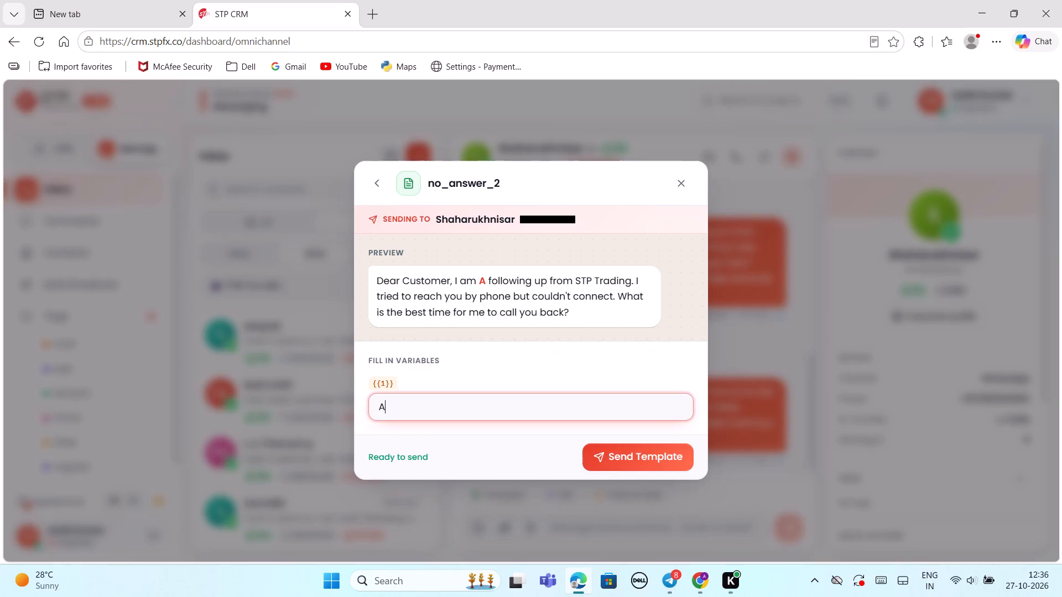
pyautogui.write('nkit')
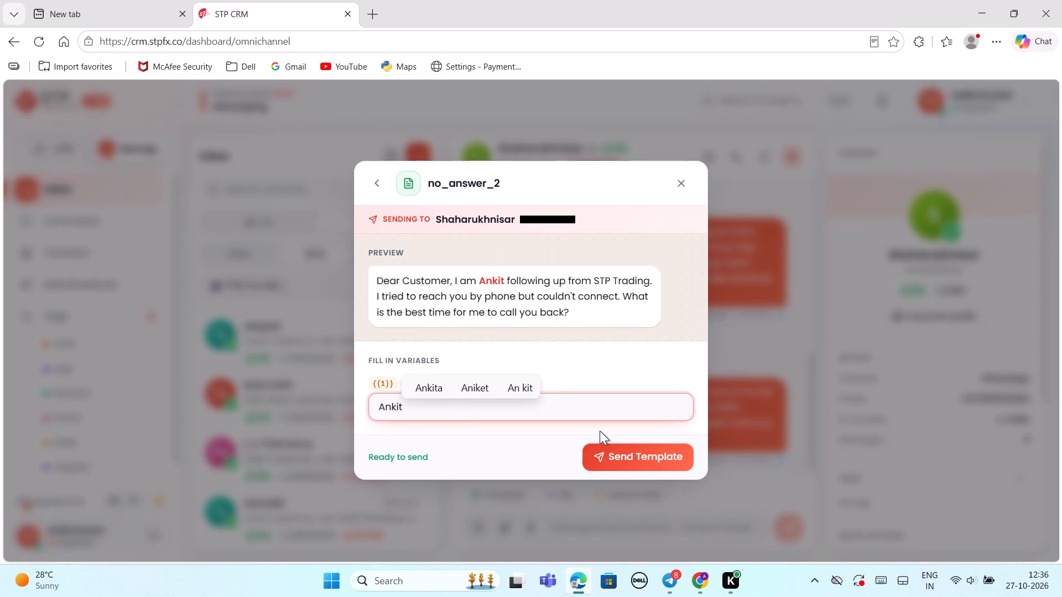
pyautogui.click(609, 462)
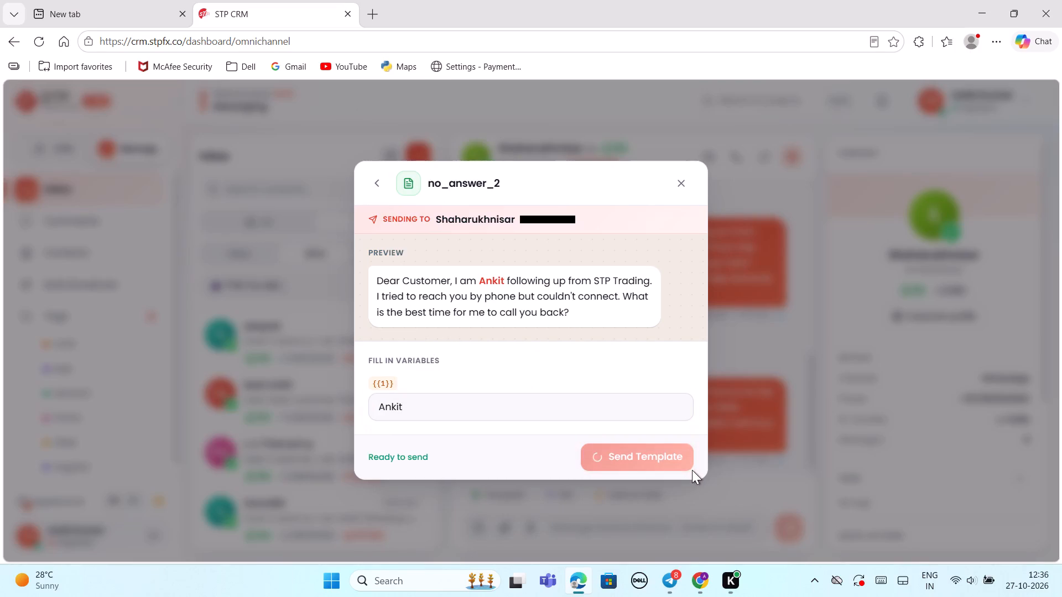
# Refresh the row 229 contact's conversation and check the delivery status of the sent template message.
pyautogui.scroll(-2, 696, 378)
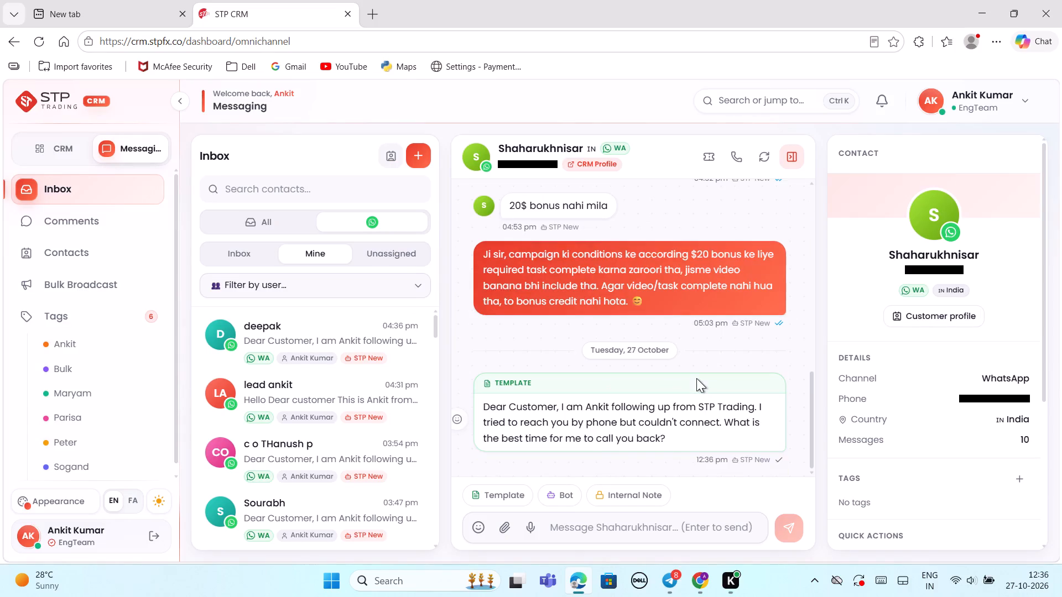
pyautogui.scroll(-1, 696, 378)
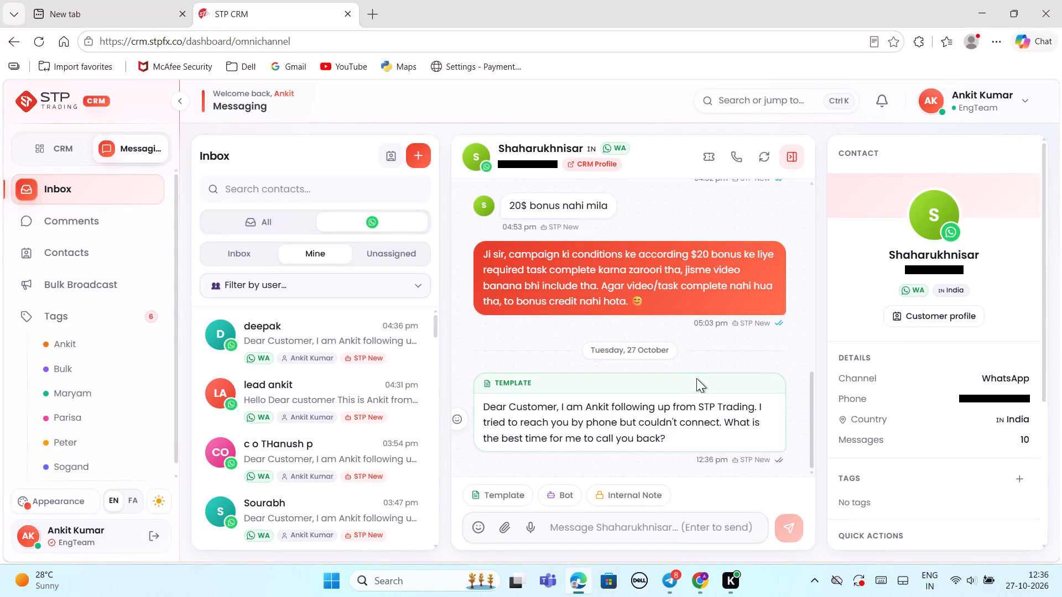
pyautogui.scroll(-1, 601, 367)
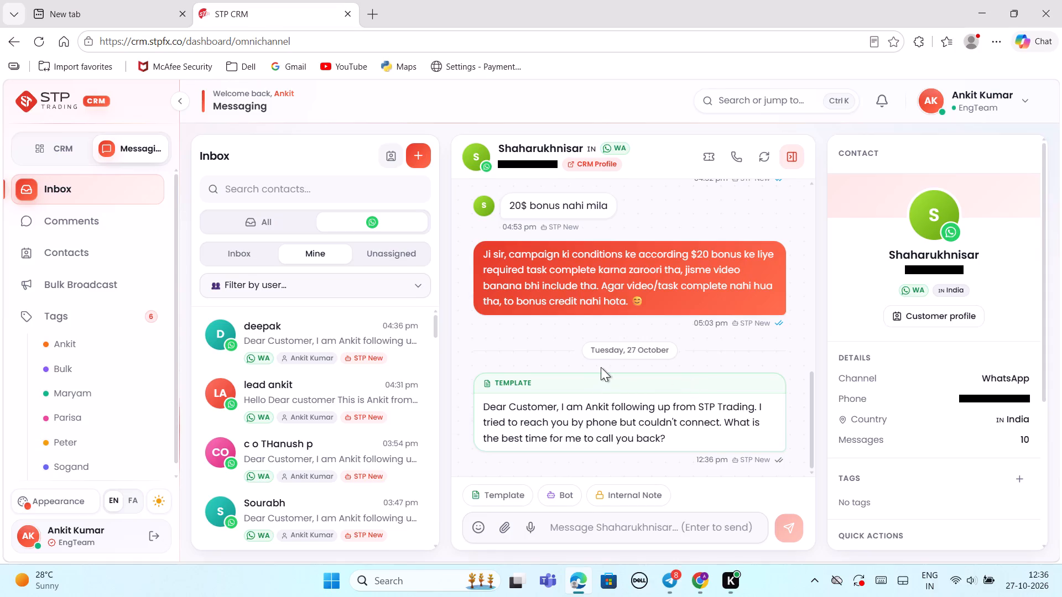
pyautogui.scroll(2, 601, 367)
pyautogui.click(764, 161)
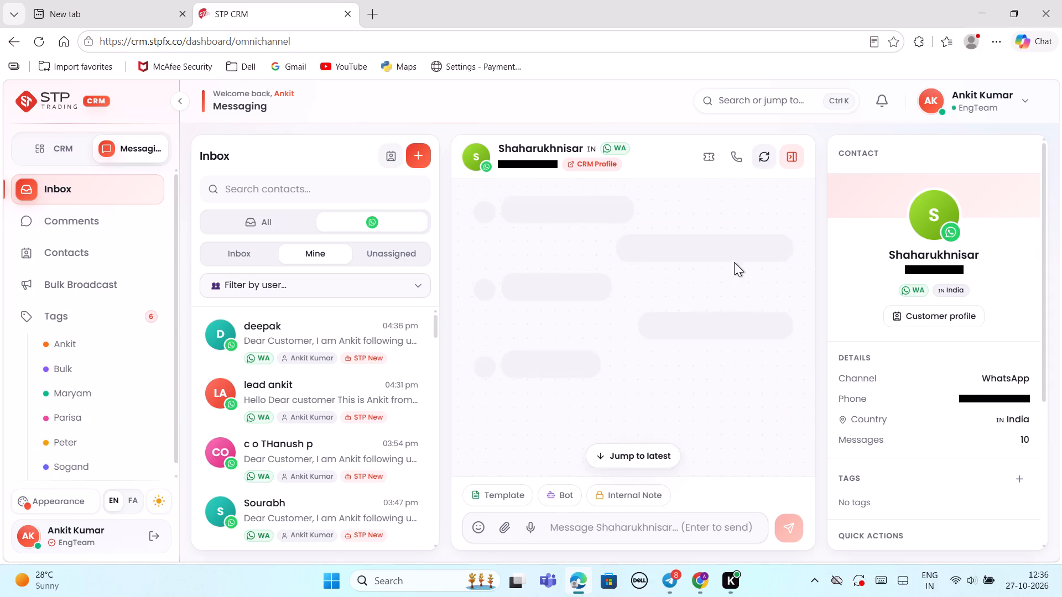
pyautogui.scroll(-7, 718, 322)
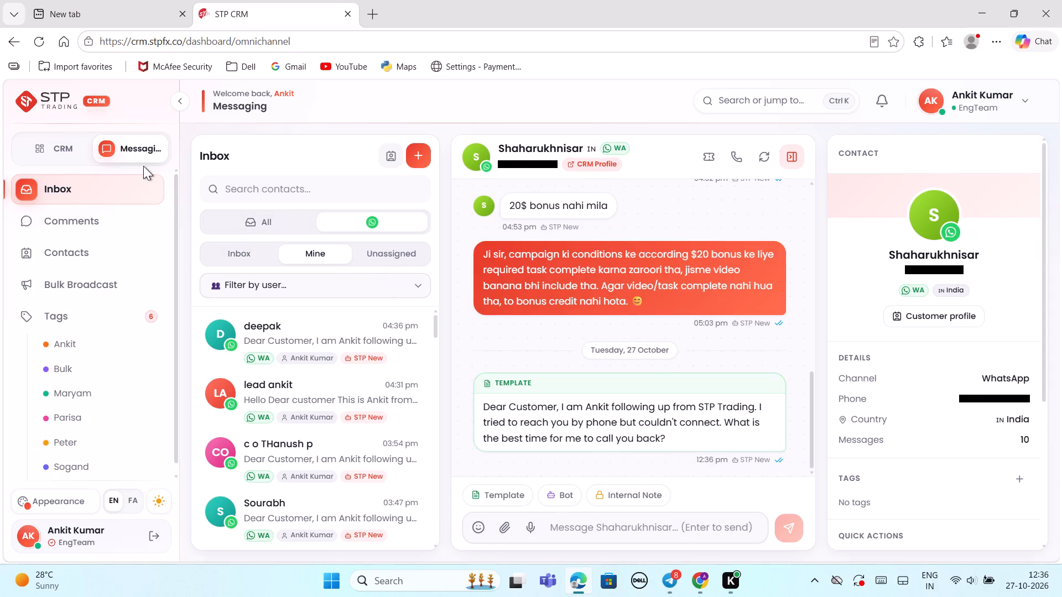
# Reopen the Messaging section, filter its inbox to your own WhatsApp conversations, and return to the call sheet in Chrome.
pyautogui.click(76, 149)
pyautogui.click(120, 147)
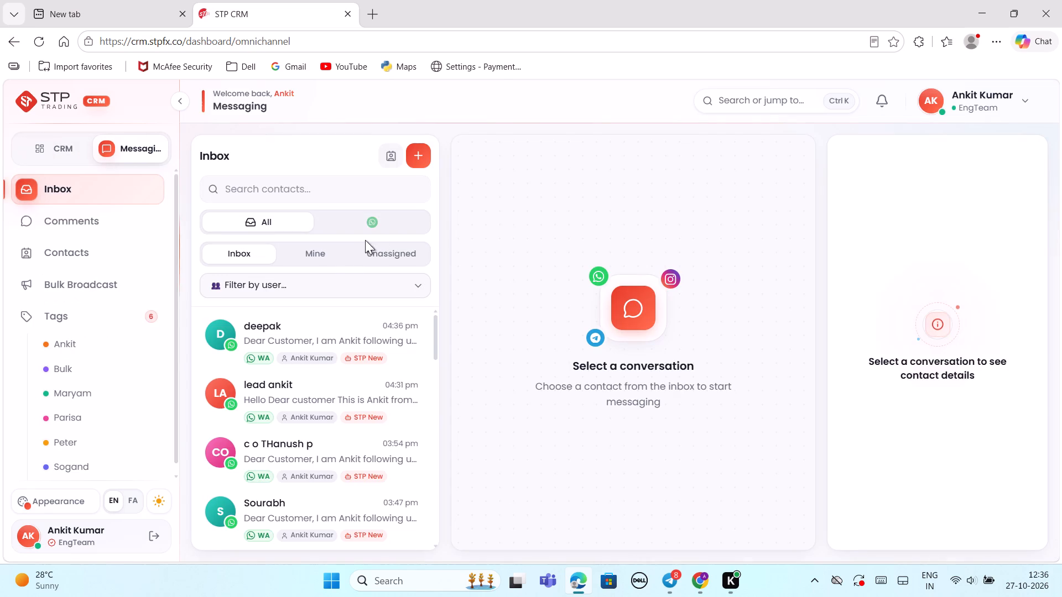
pyautogui.click(322, 253)
pyautogui.click(400, 227)
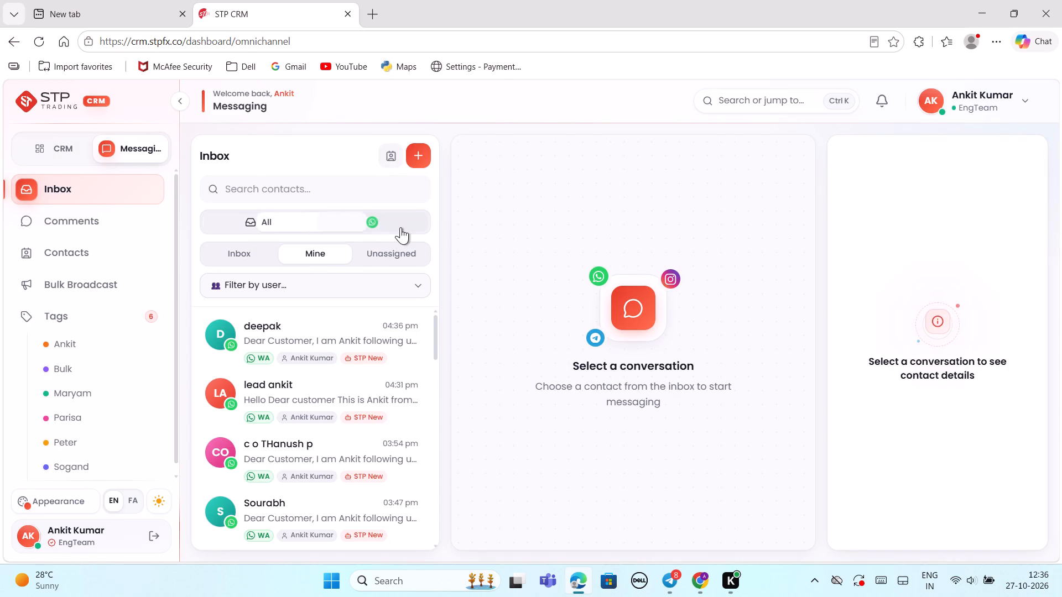
pyautogui.click(977, 11)
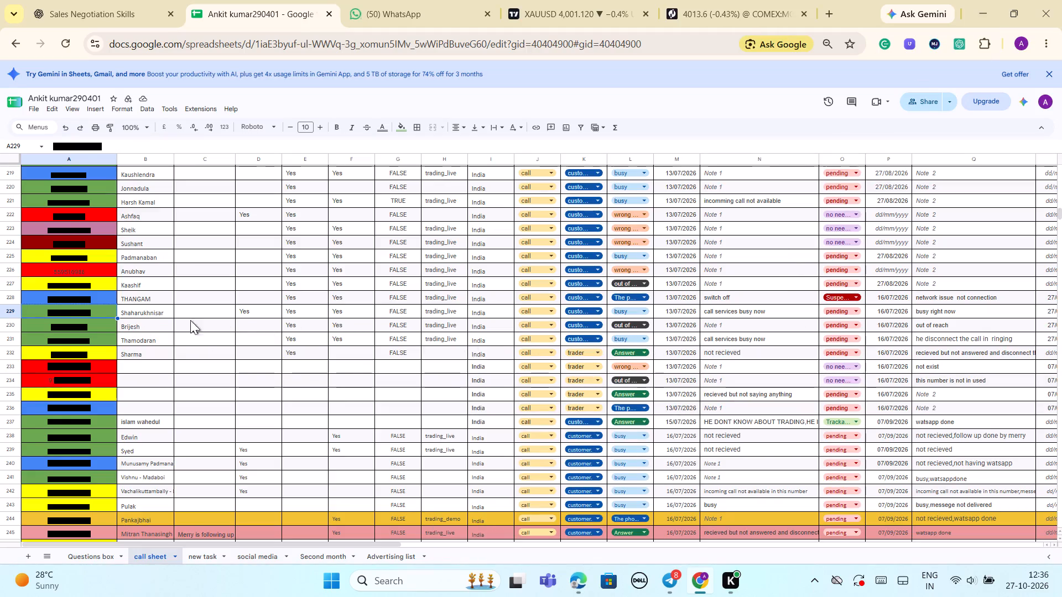
# Select the phone number in cell A230 and look over that contact's call details across the row.
pyautogui.click(104, 327)
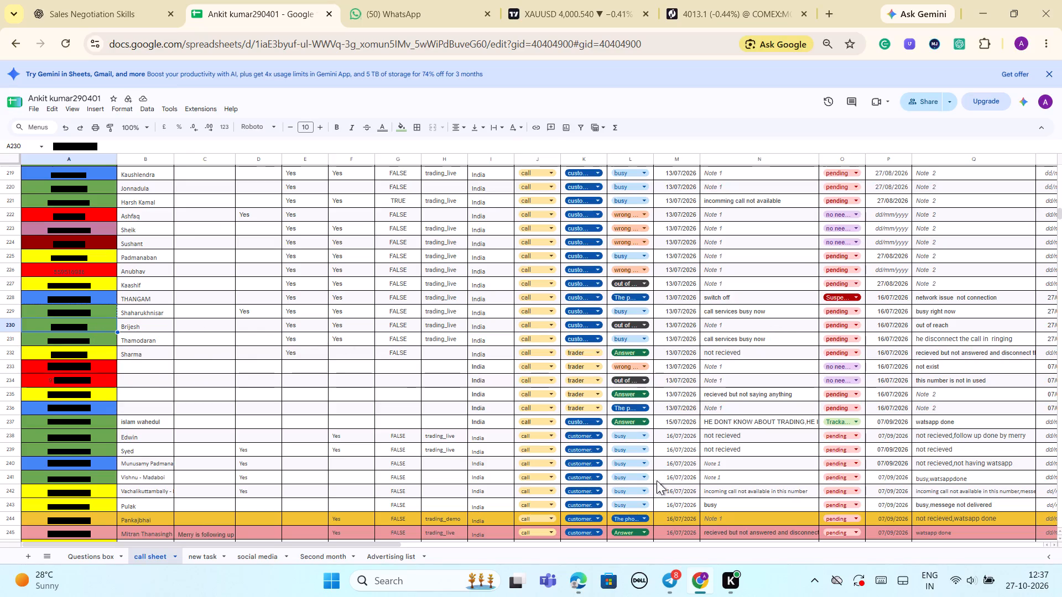
pyautogui.moveTo(371, 544); pyautogui.dragTo(425, 544)
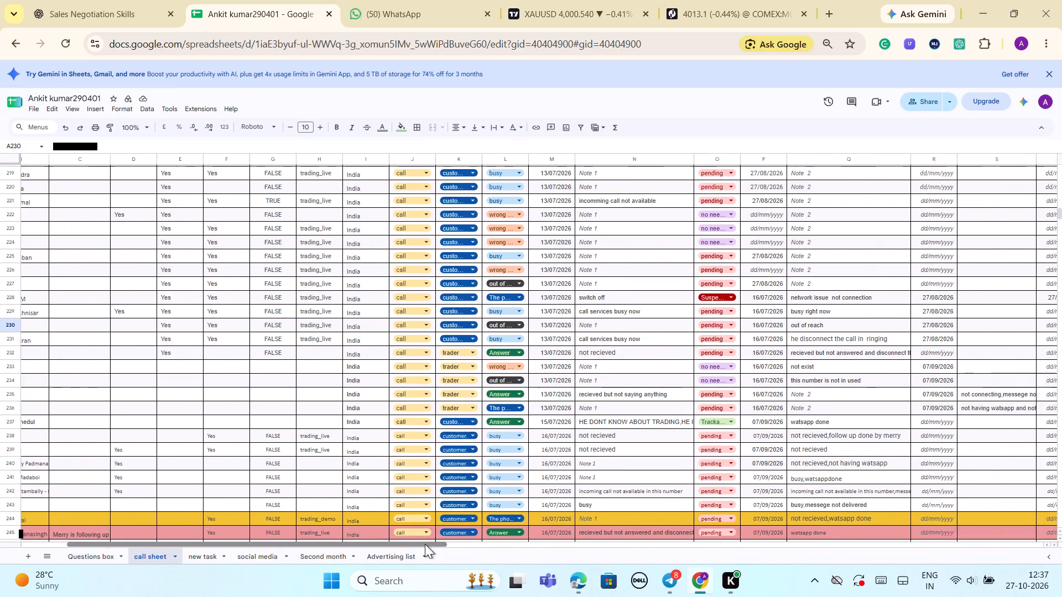
pyautogui.moveTo(425, 544); pyautogui.dragTo(338, 543)
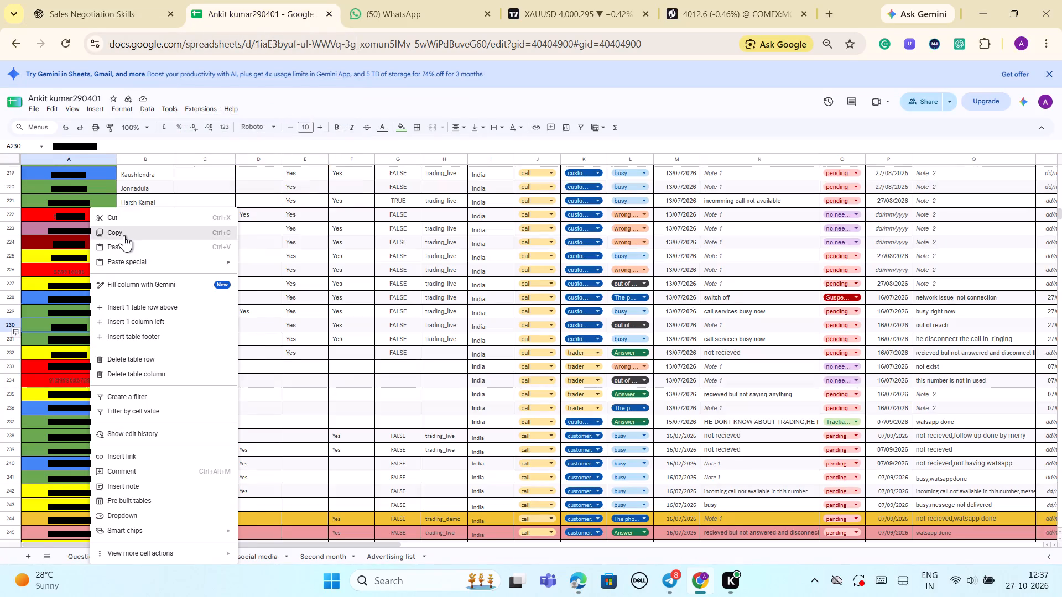
# Copy the phone number in cell A230, search for it among STP CRM's existing contacts, and open that contact's WhatsApp chat.
pyautogui.click(124, 234)
pyautogui.click(579, 580)
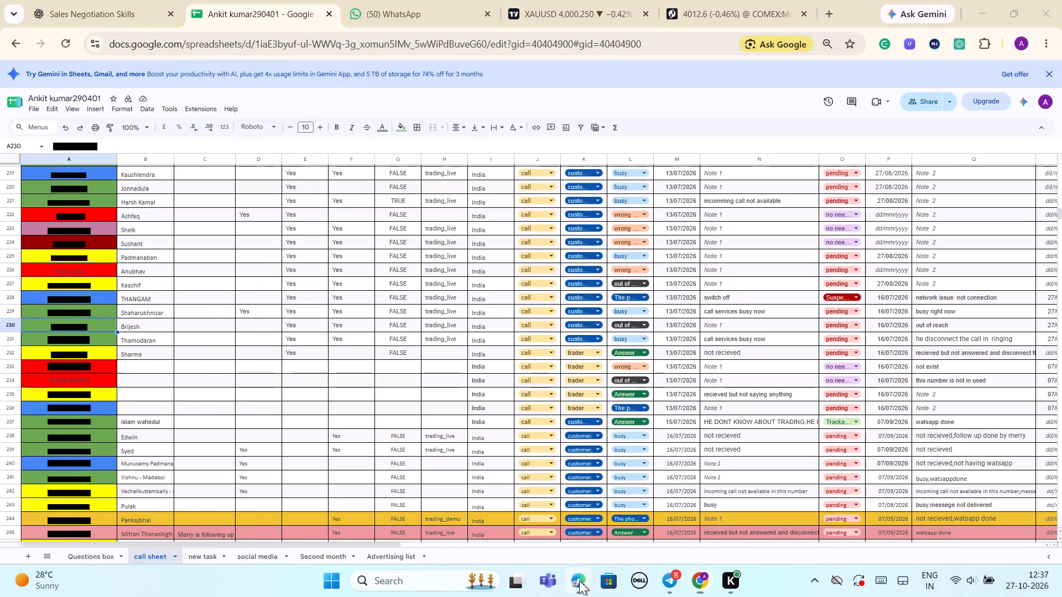
pyautogui.click(392, 151)
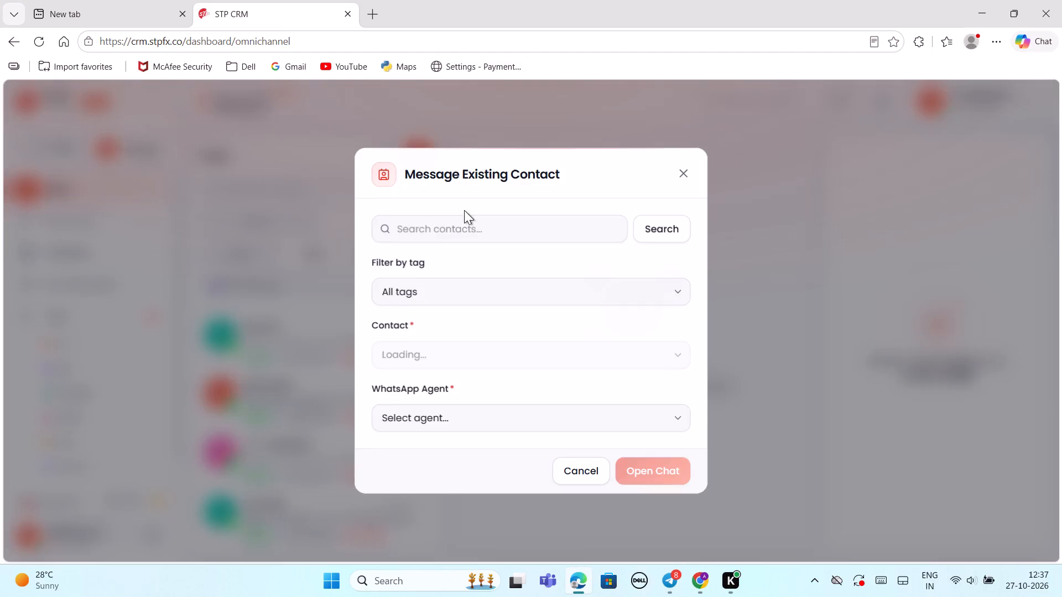
pyautogui.click(475, 219)
pyautogui.rightClick(475, 221)
pyautogui.click(512, 344)
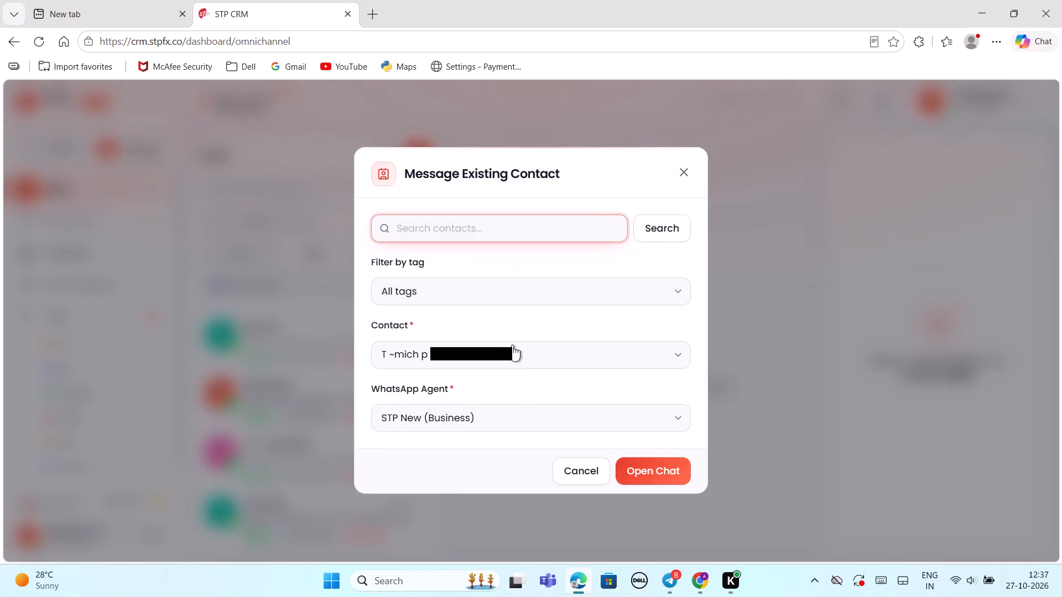
pyautogui.click(654, 226)
pyautogui.click(663, 477)
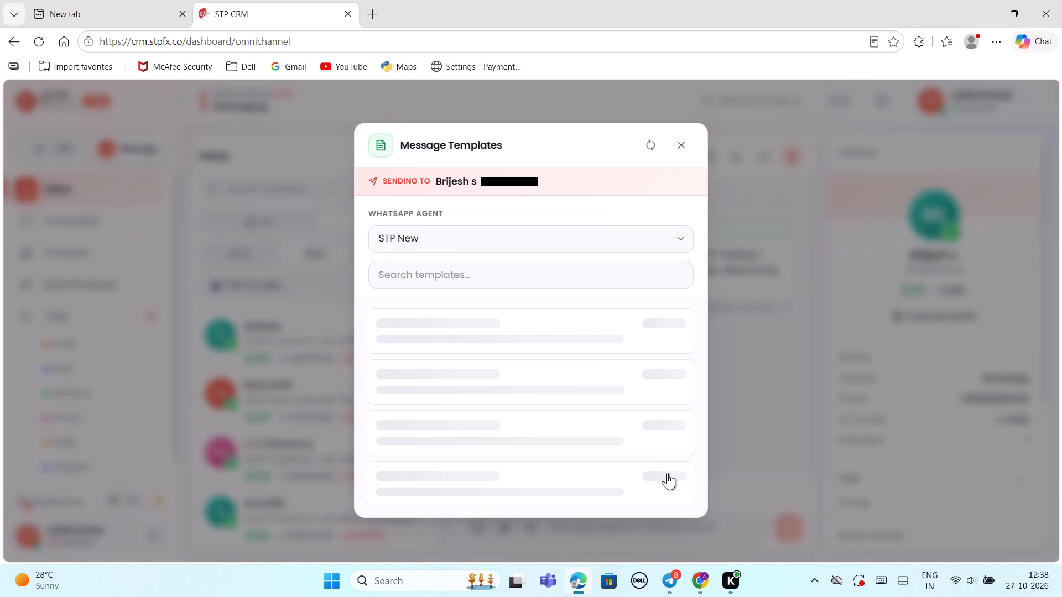
# Send the row 230 contact the no_answer_2 message template with its variable filled in as Ankit.
pyautogui.scroll(-2, 433, 360)
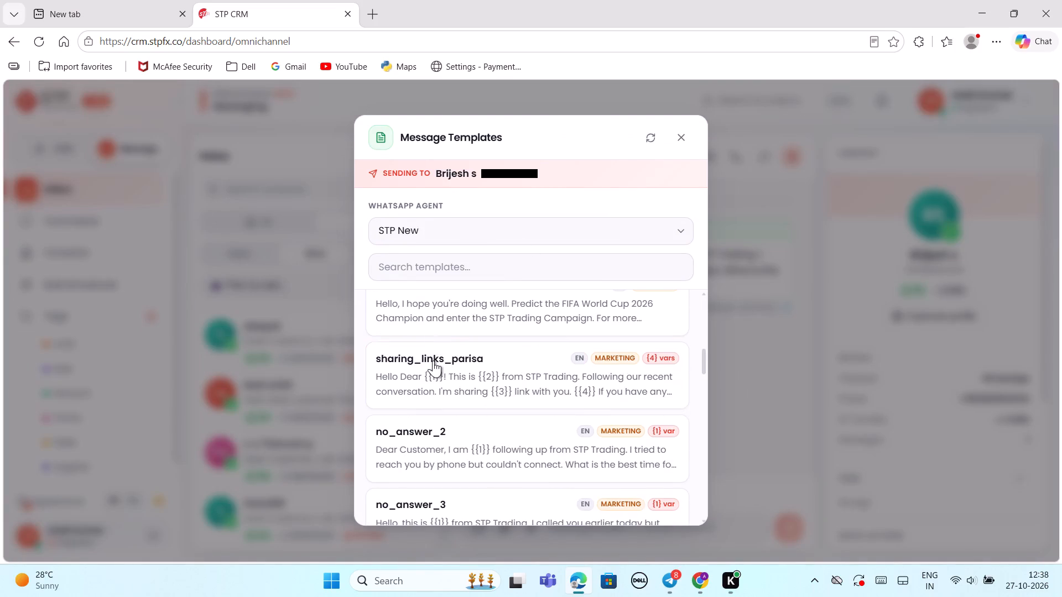
pyautogui.click(436, 431)
pyautogui.click(430, 397)
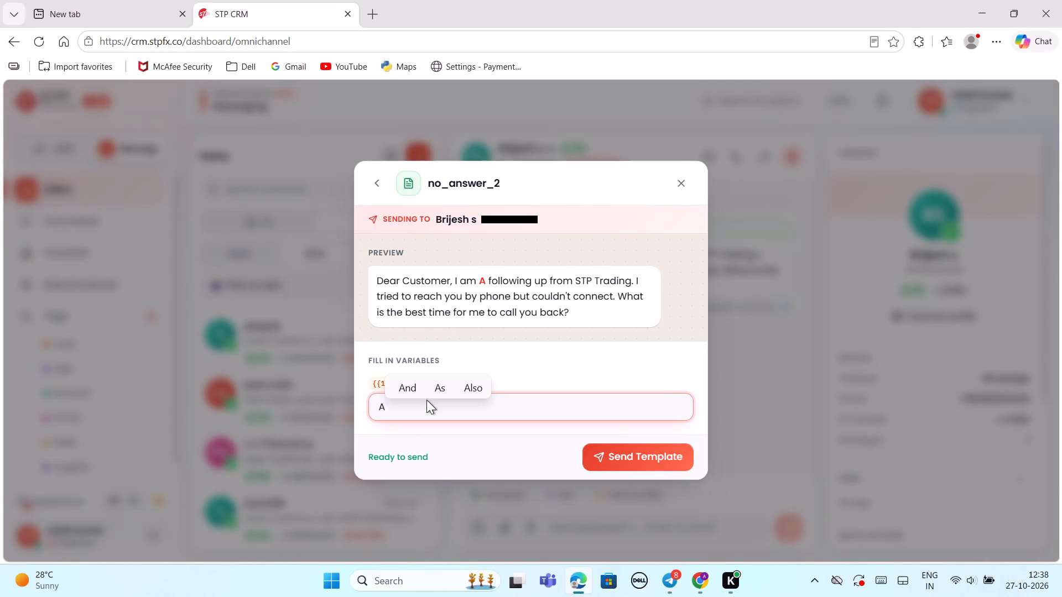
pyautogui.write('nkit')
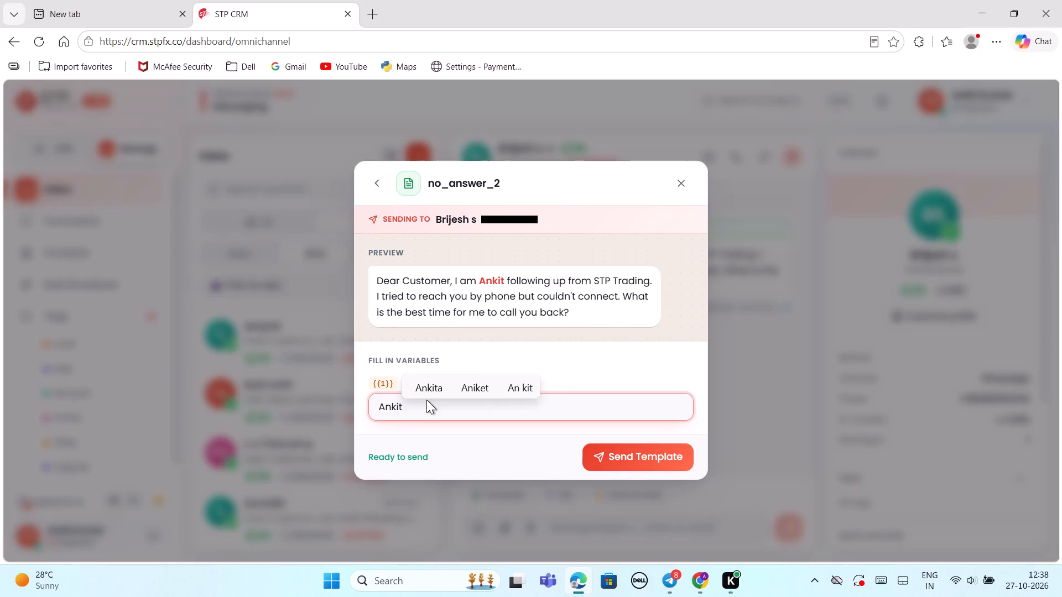
pyautogui.click(624, 463)
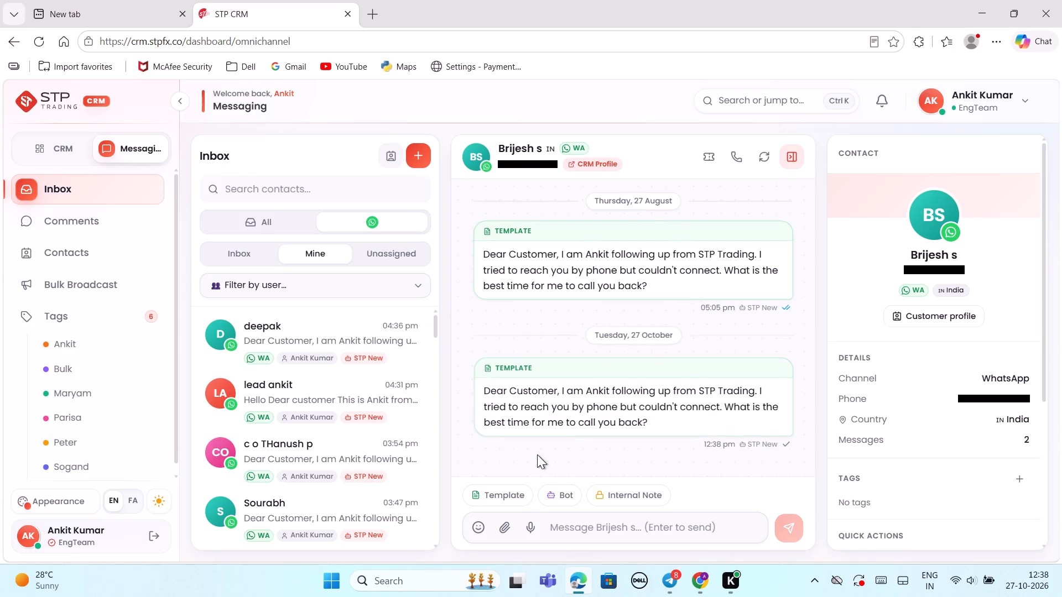
# Check the delivery status of the newly sent template in the row 230 contact's conversation, refreshing the chat.
pyautogui.scroll(-2, 573, 397)
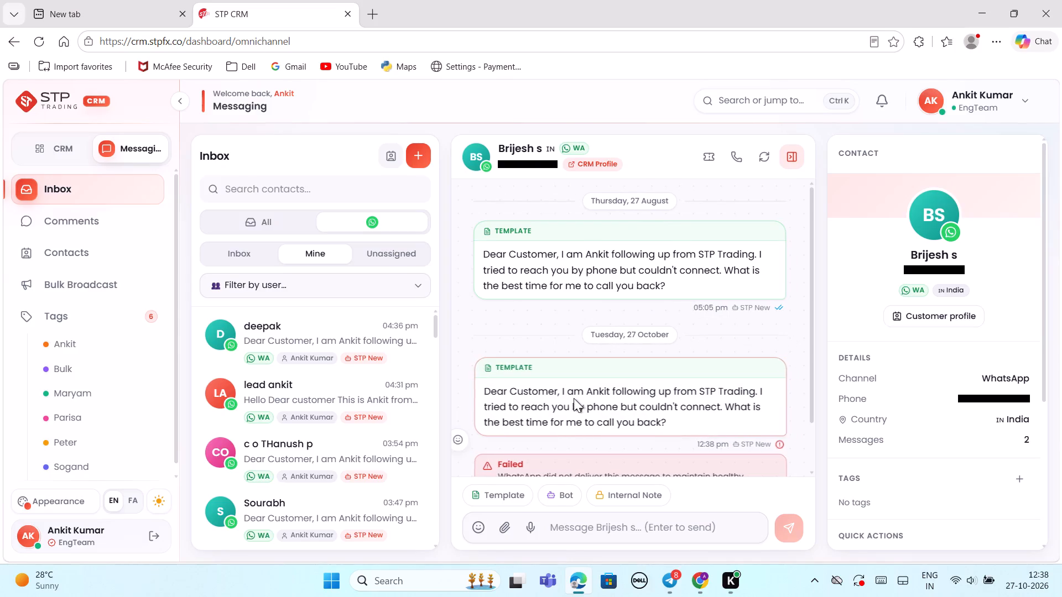
pyautogui.scroll(1, 574, 398)
pyautogui.scroll(-2, 574, 398)
pyautogui.scroll(2, 574, 398)
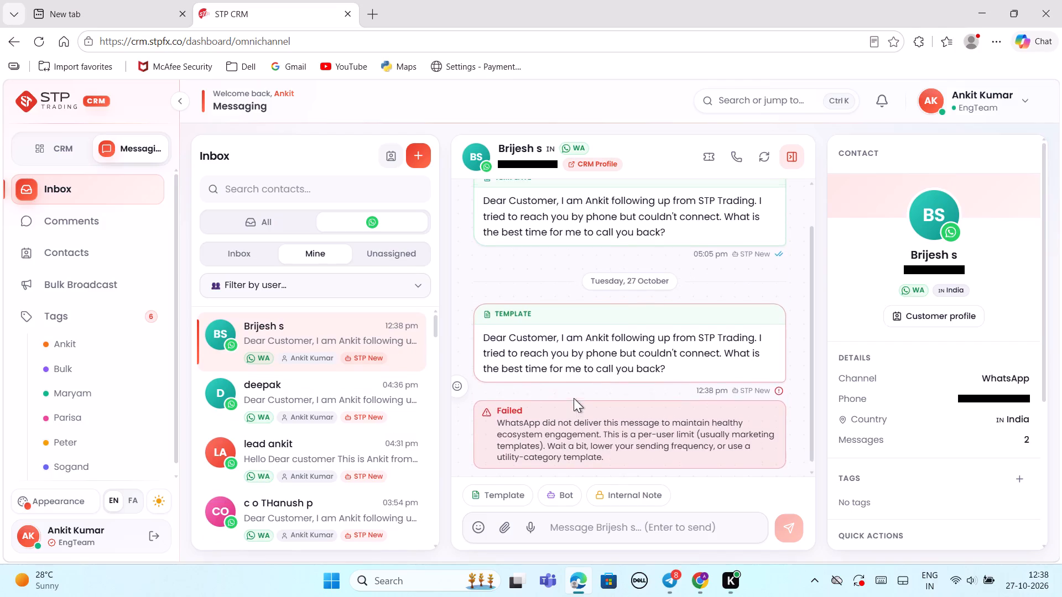
pyautogui.scroll(1, 574, 398)
pyautogui.scroll(-2, 574, 398)
pyautogui.scroll(2, 569, 407)
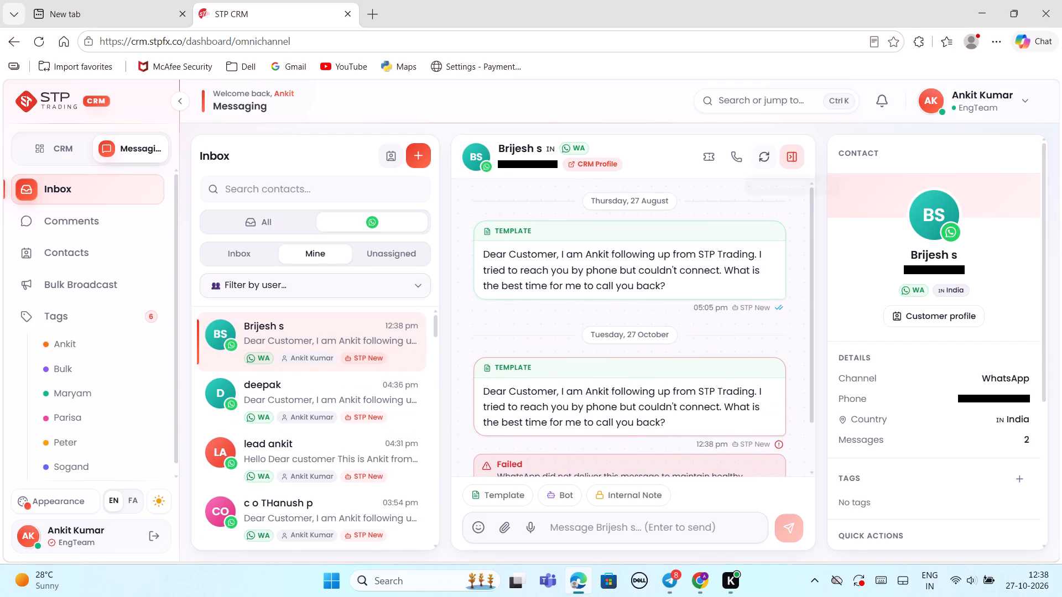
pyautogui.scroll(-1, 570, 403)
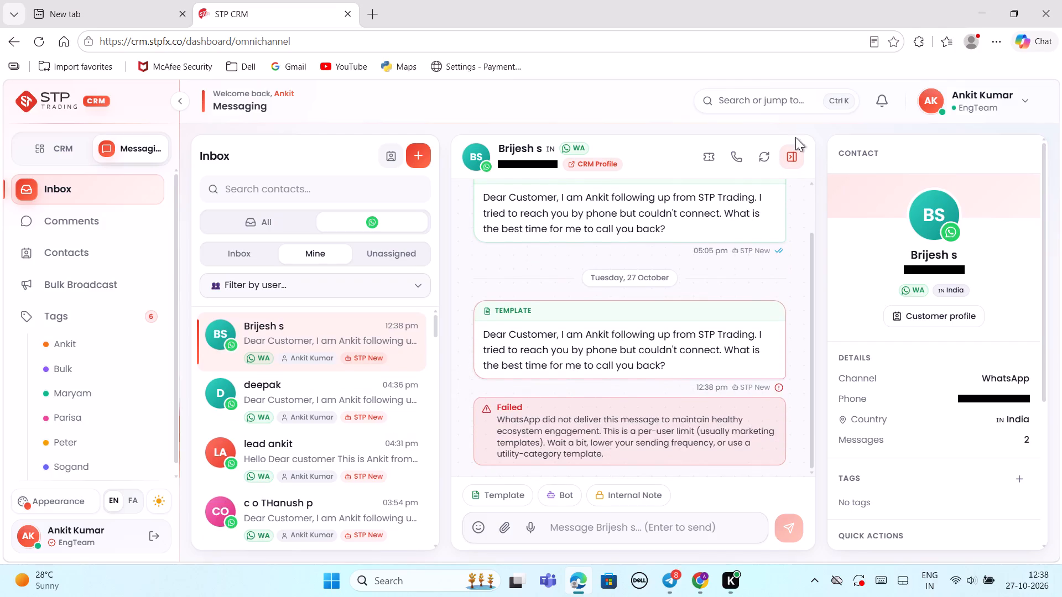
pyautogui.click(764, 154)
pyautogui.scroll(-2, 659, 317)
# Return to the call sheet in Chrome and go to row 230's latest follow-up date and note columns.
pyautogui.click(980, 15)
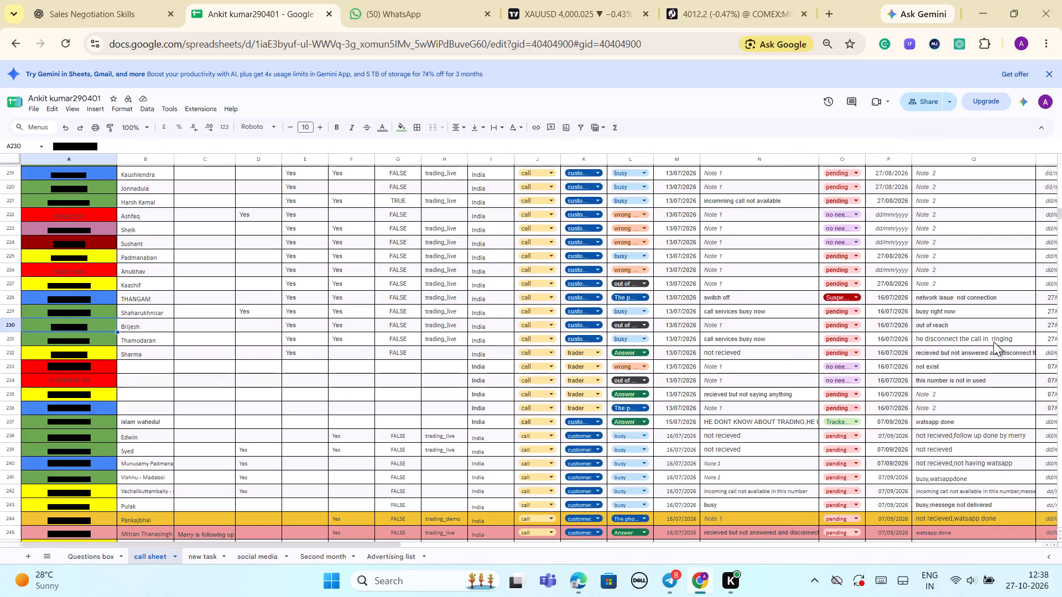
pyautogui.moveTo(386, 544); pyautogui.dragTo(408, 543)
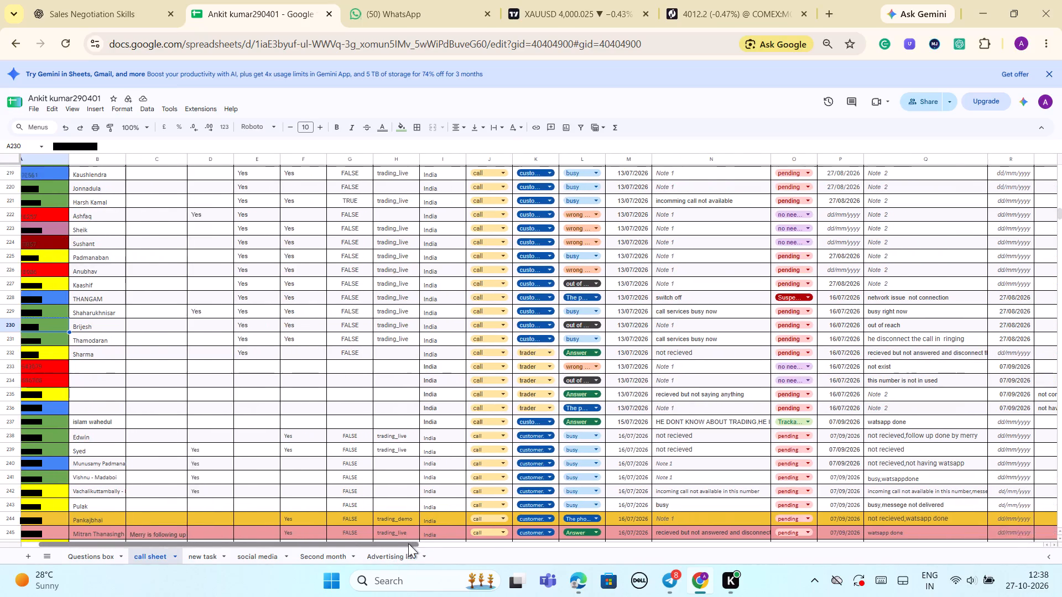
pyautogui.moveTo(408, 543); pyautogui.dragTo(435, 542)
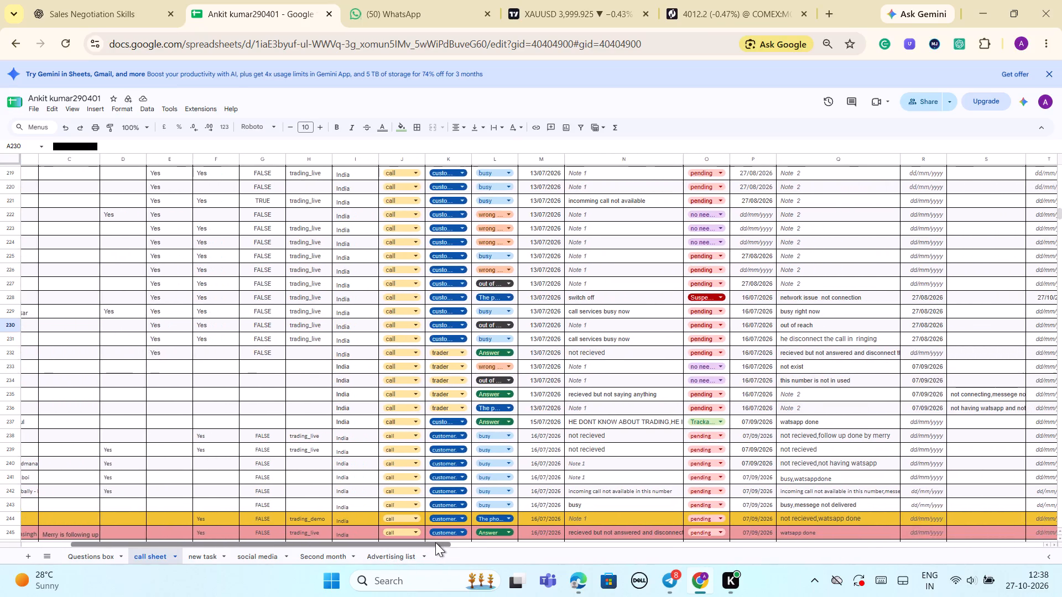
# Set the follow-up date in cell T231 of the call sheet to 27/10/2026.
pyautogui.moveTo(435, 542); pyautogui.dragTo(395, 546)
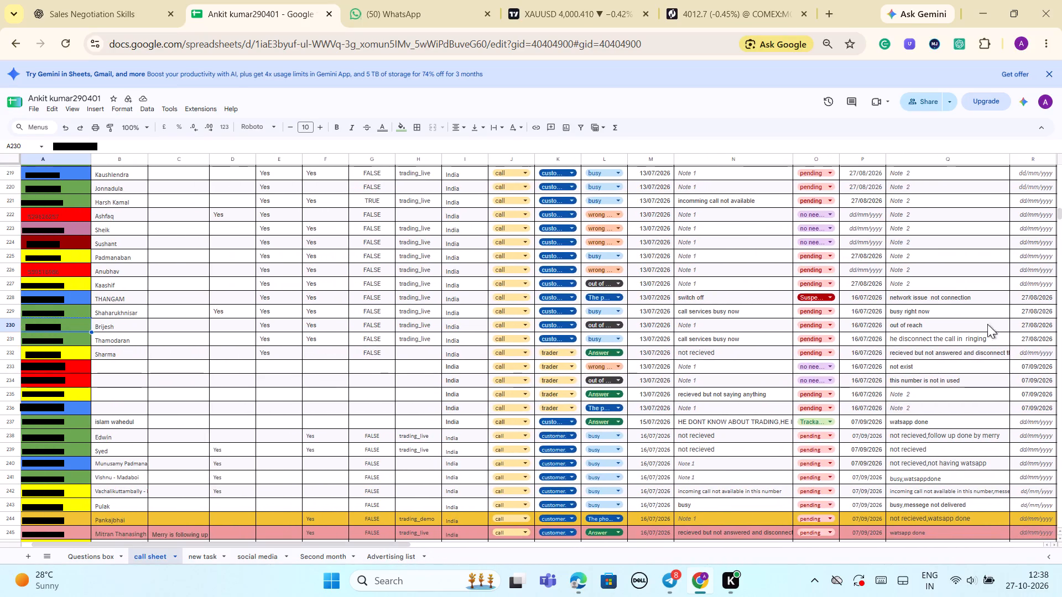
pyautogui.moveTo(324, 544); pyautogui.dragTo(396, 546)
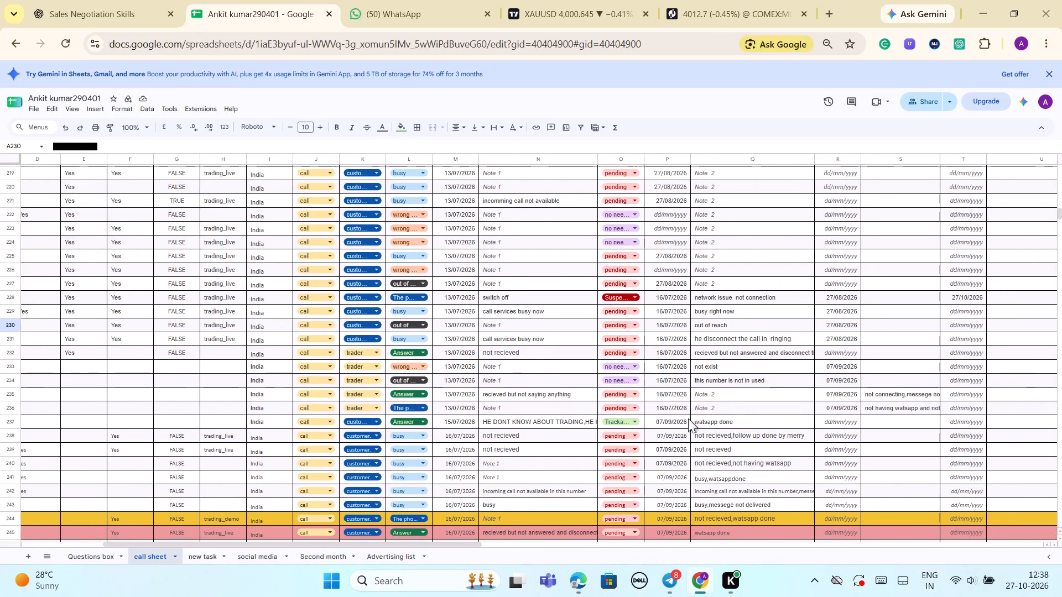
pyautogui.doubleClick(962, 336)
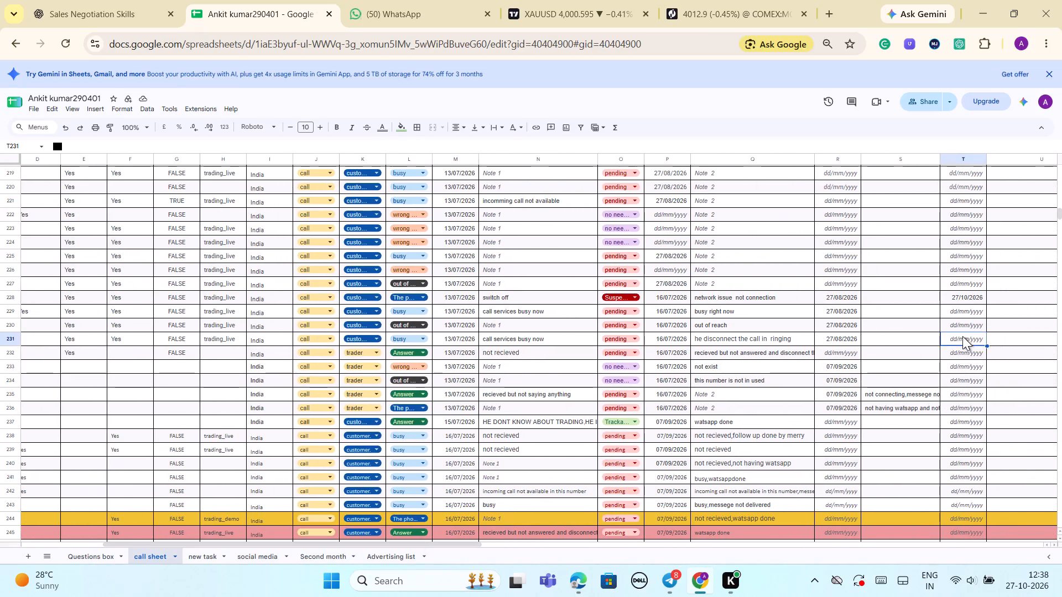
pyautogui.click(949, 432)
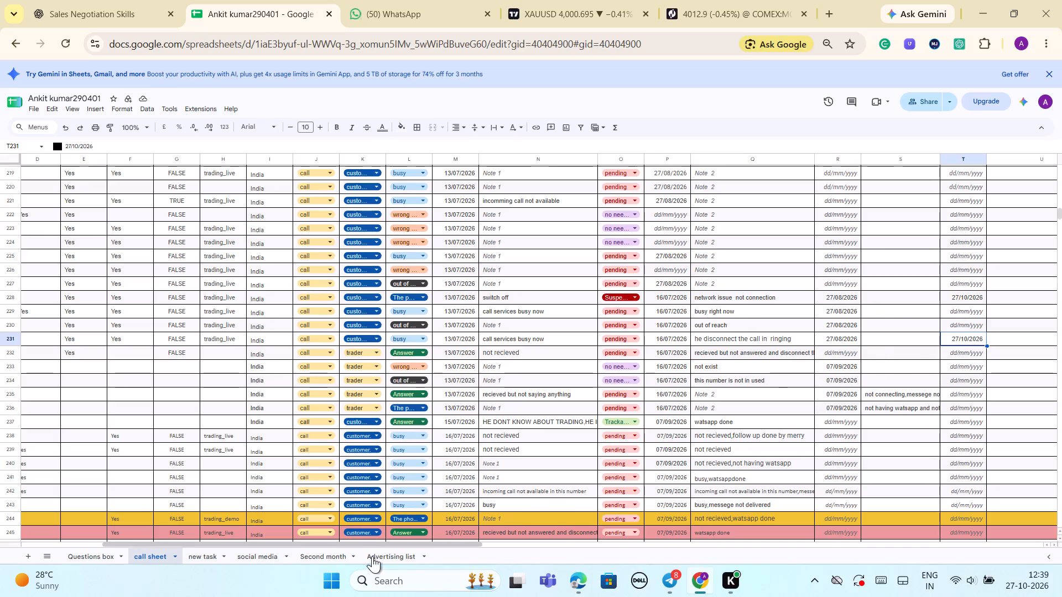
# Set the date in cell R227 to 27/10/2026.
pyautogui.moveTo(352, 546); pyautogui.dragTo(244, 547)
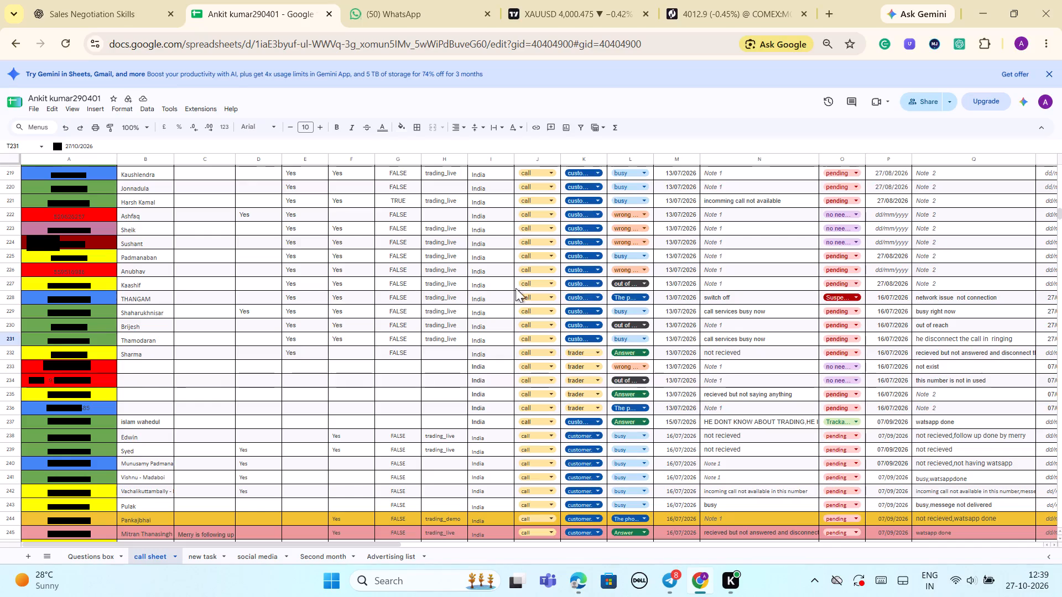
pyautogui.doubleClick(1050, 284)
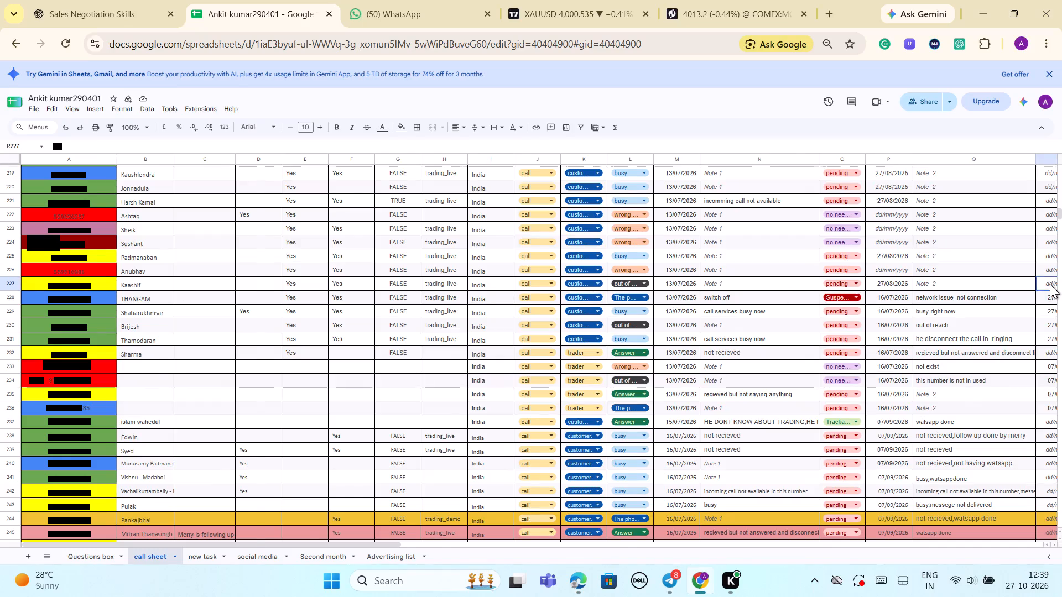
pyautogui.click(982, 378)
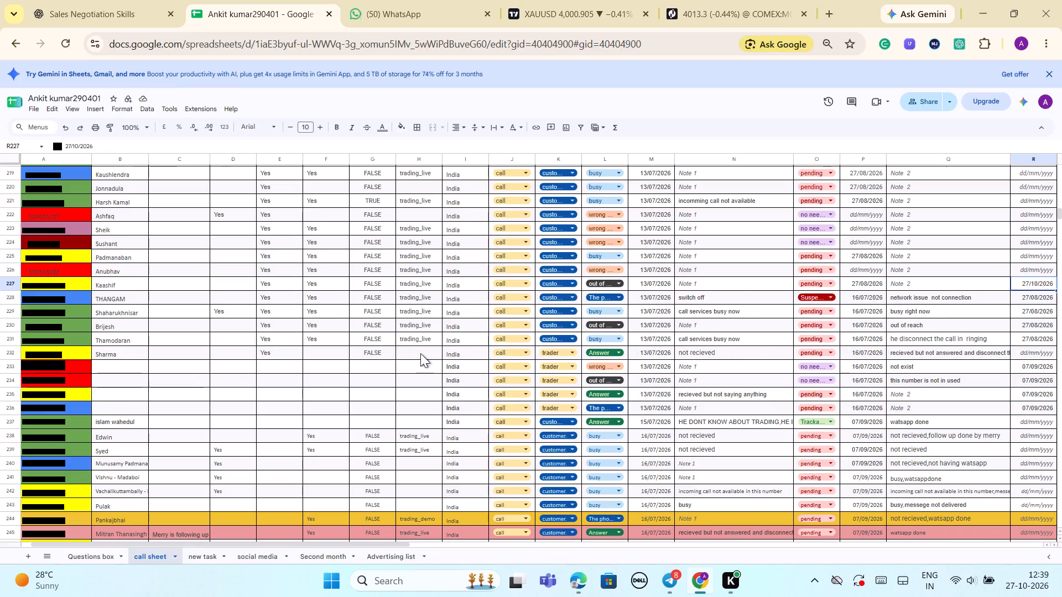
# Select the phone number in cell A231 of the call sheet for the contact lookup in STP CRM.
pyautogui.click(81, 339)
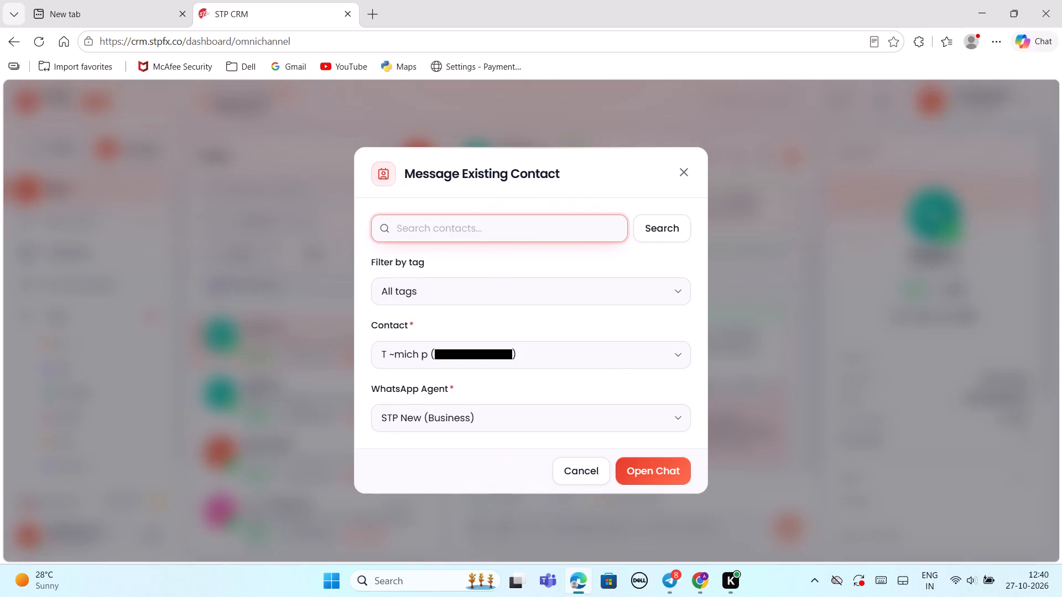
# Find the row 231 customer among the existing contacts by the copied phone number and open their chat with the STP New agent.
pyautogui.rightClick(470, 224)
pyautogui.click(546, 341)
pyautogui.click(668, 227)
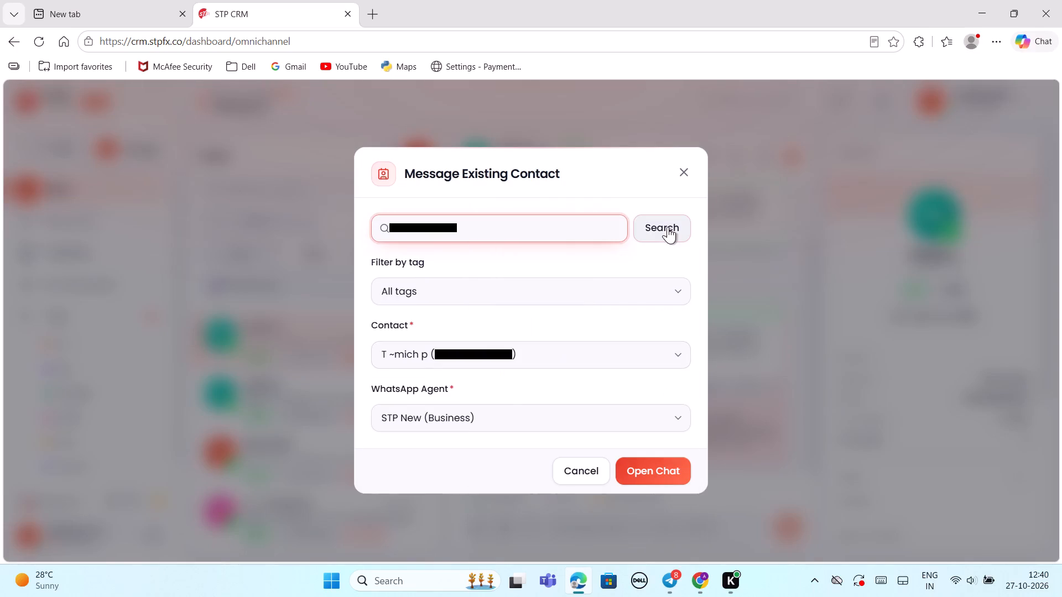
pyautogui.click(657, 471)
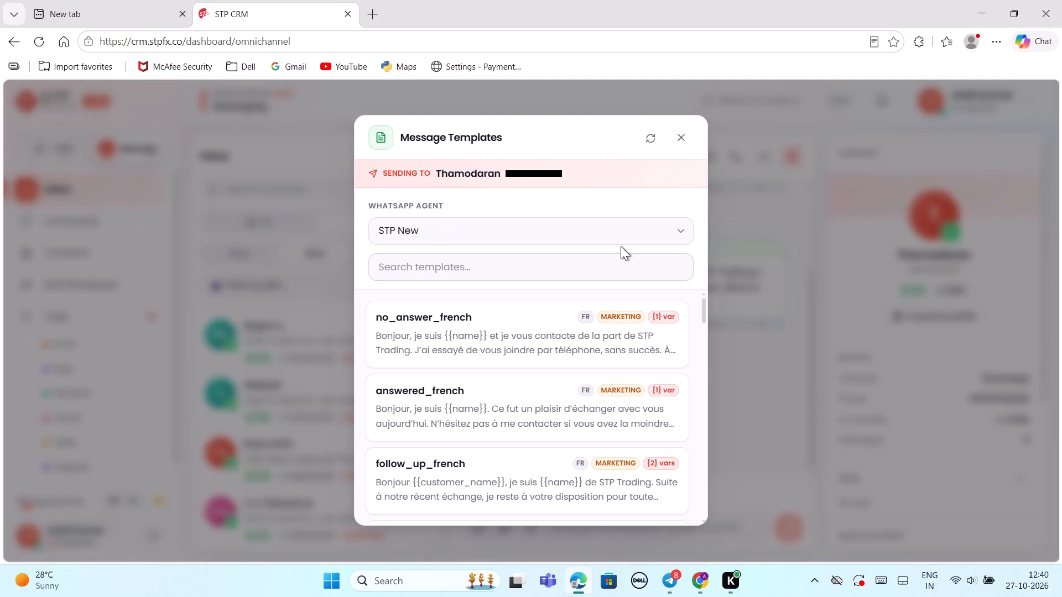
# Send the no_answer_2 template to the row 231 customer with the name variable filled in as Ankit.
pyautogui.scroll(-1, 537, 358)
pyautogui.scroll(-1, 442, 387)
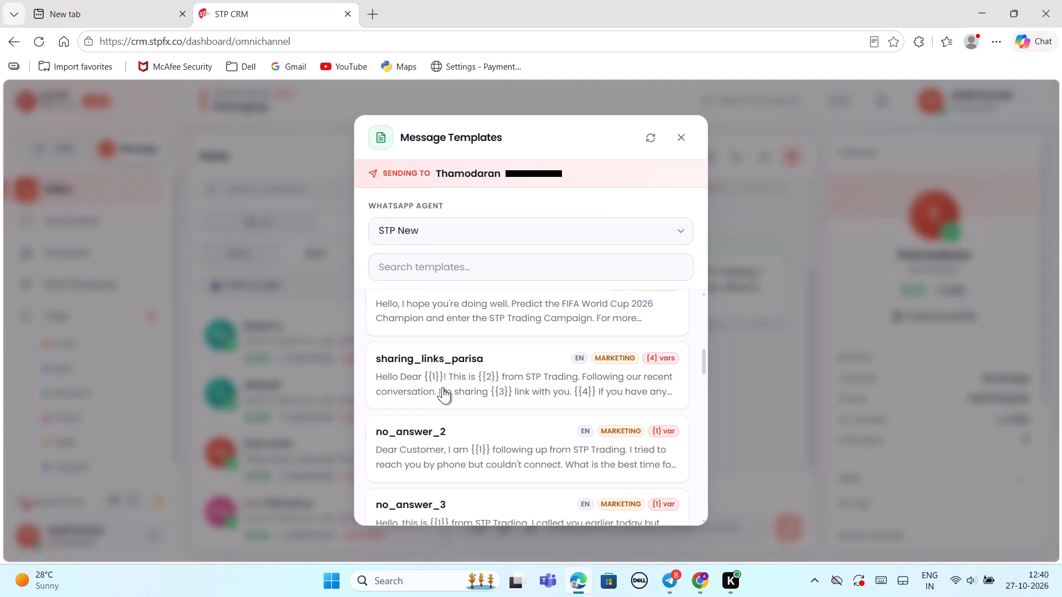
pyautogui.click(452, 447)
pyautogui.click(419, 399)
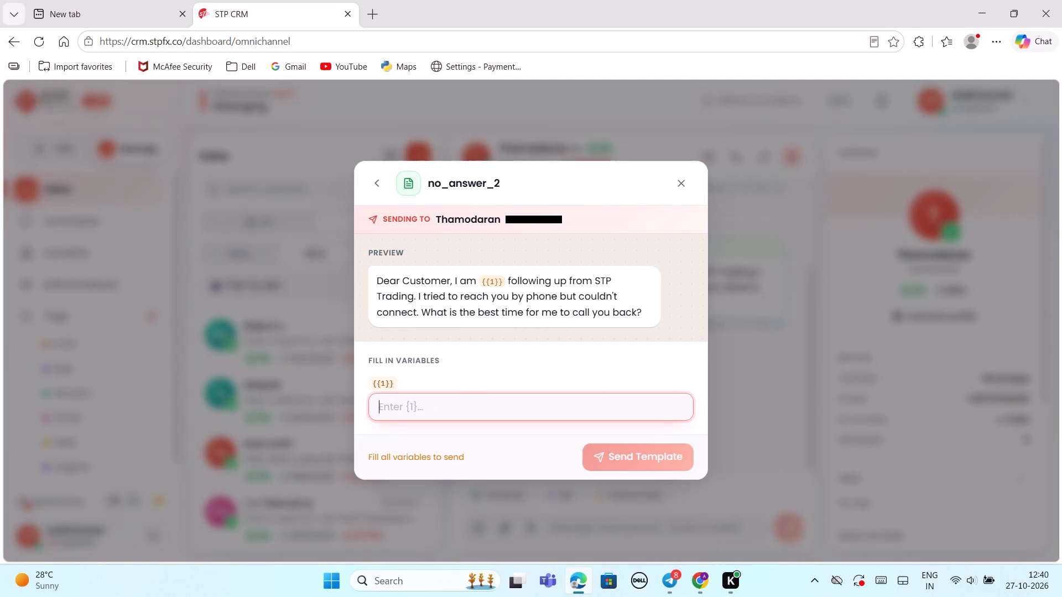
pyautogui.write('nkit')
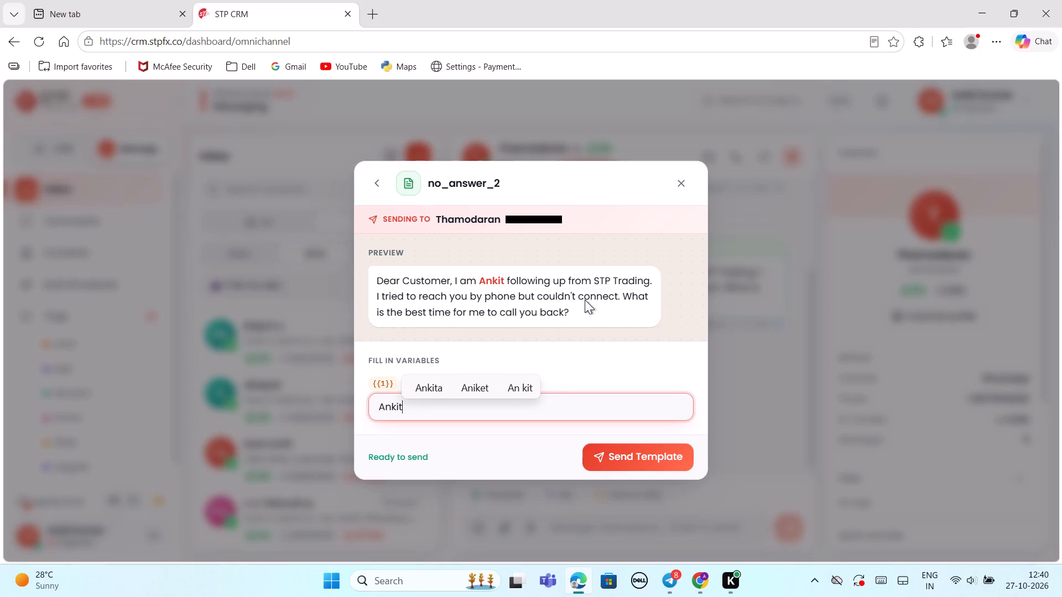
pyautogui.click(638, 463)
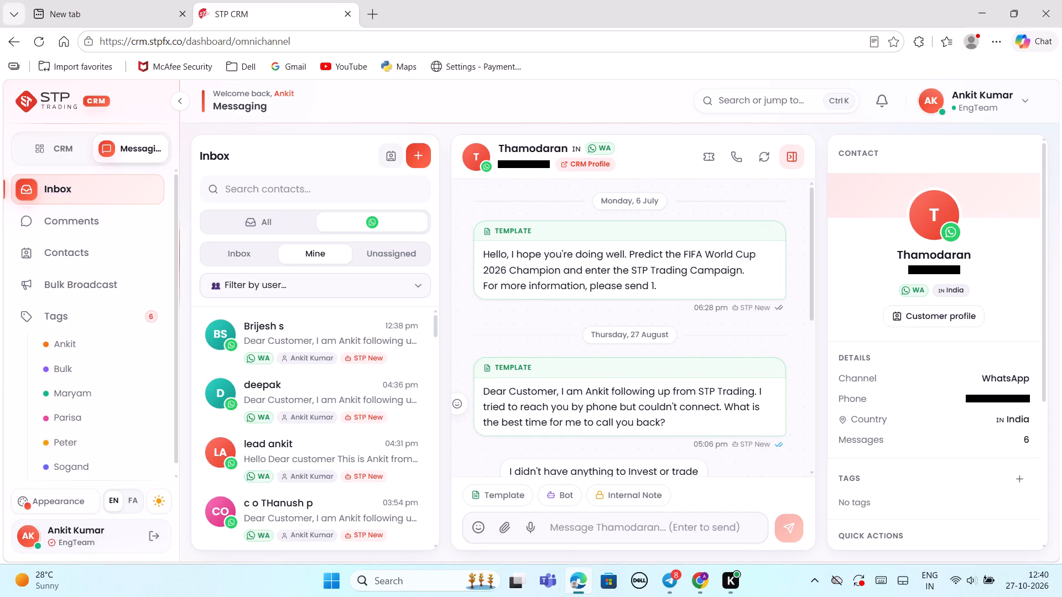
# Read through the row 231 customer's WhatsApp conversation, checking their earlier replies and the delivery status of today's template.
pyautogui.scroll(-3, 619, 393)
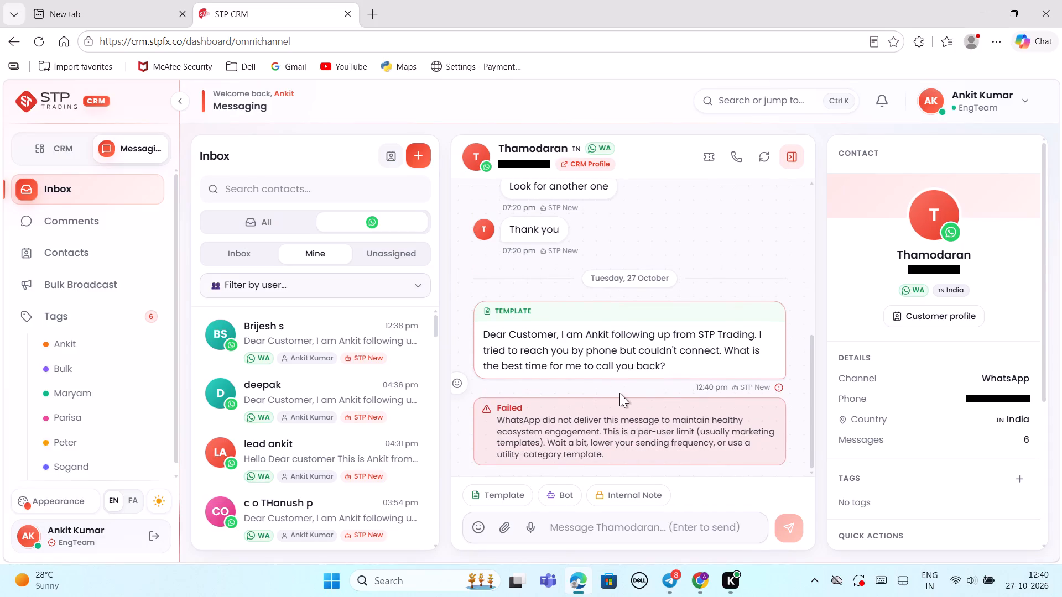
pyautogui.scroll(1, 621, 385)
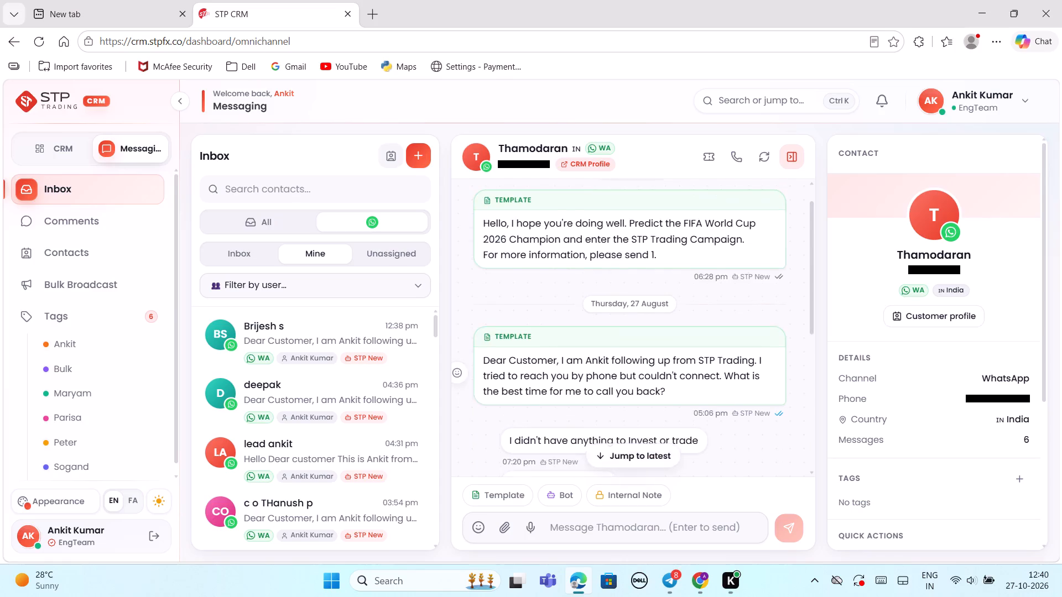
pyautogui.scroll(-1, 621, 385)
pyautogui.scroll(1, 548, 251)
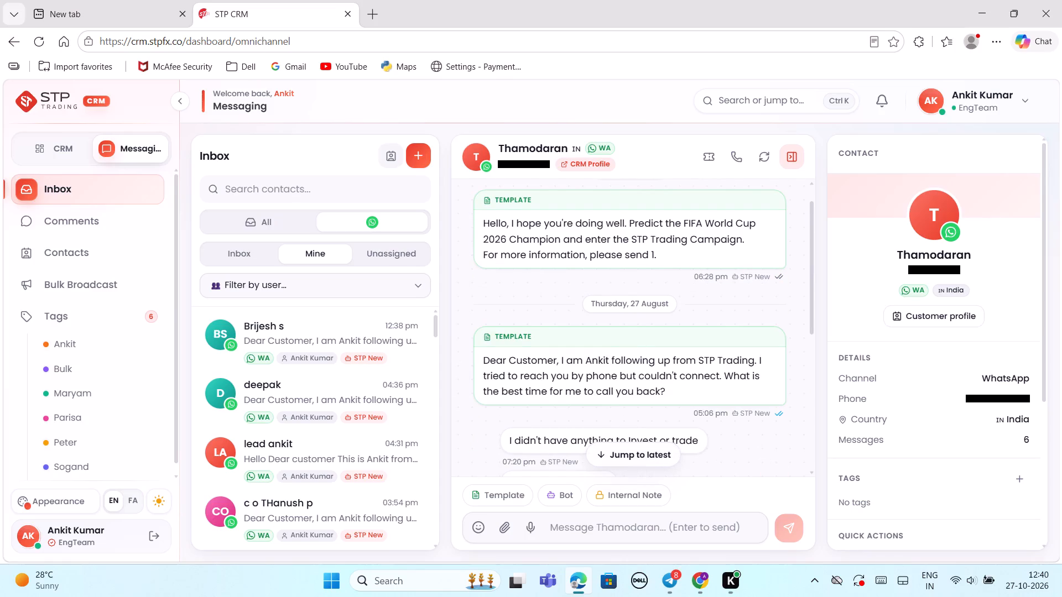
pyautogui.moveTo(812, 311); pyautogui.dragTo(813, 317)
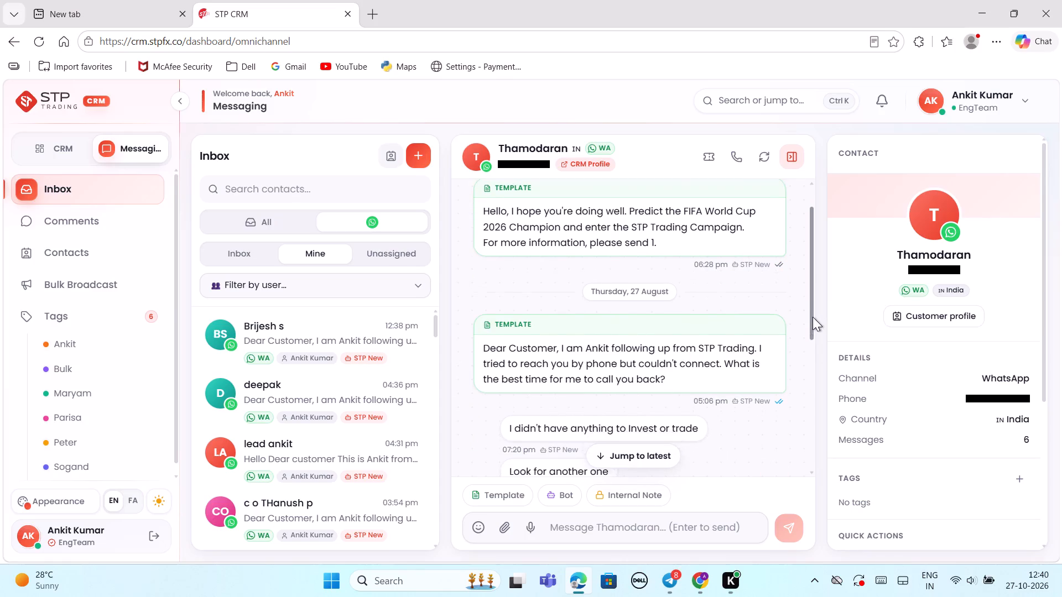
pyautogui.moveTo(813, 317); pyautogui.dragTo(813, 344)
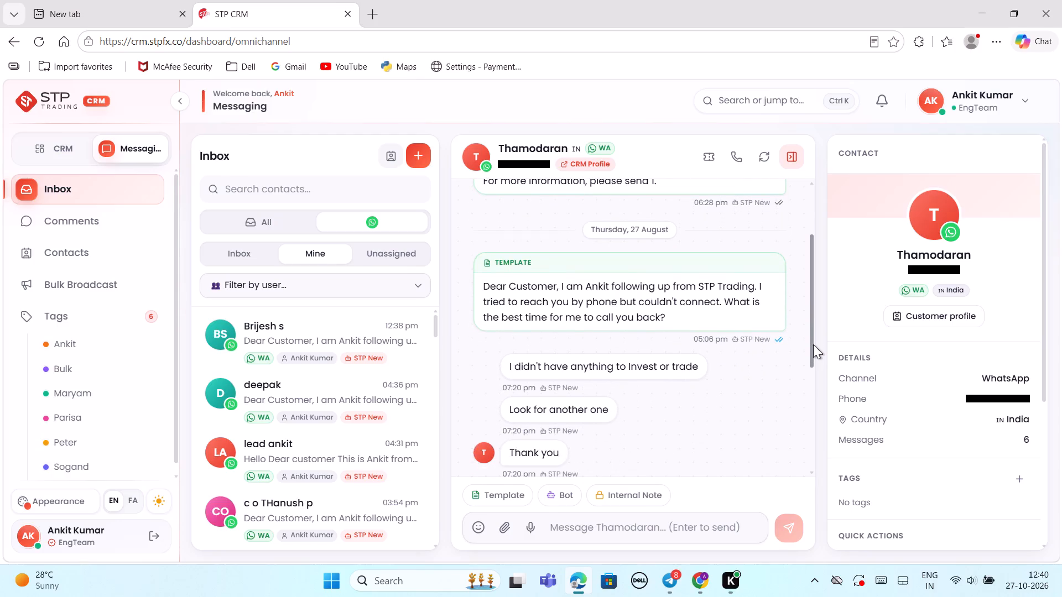
pyautogui.moveTo(813, 344); pyautogui.dragTo(808, 354)
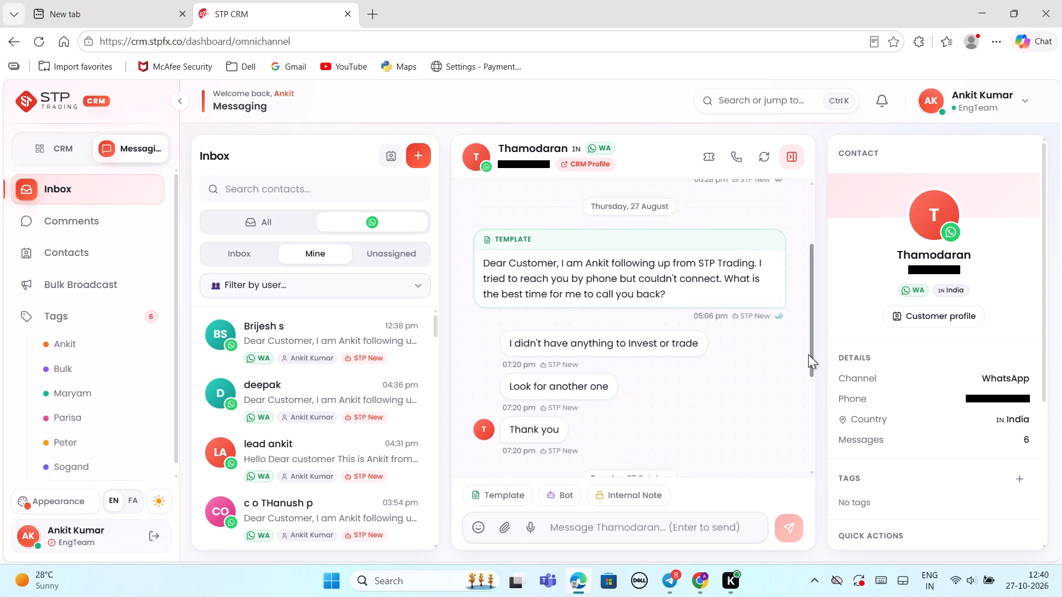
pyautogui.moveTo(808, 354); pyautogui.dragTo(789, 320)
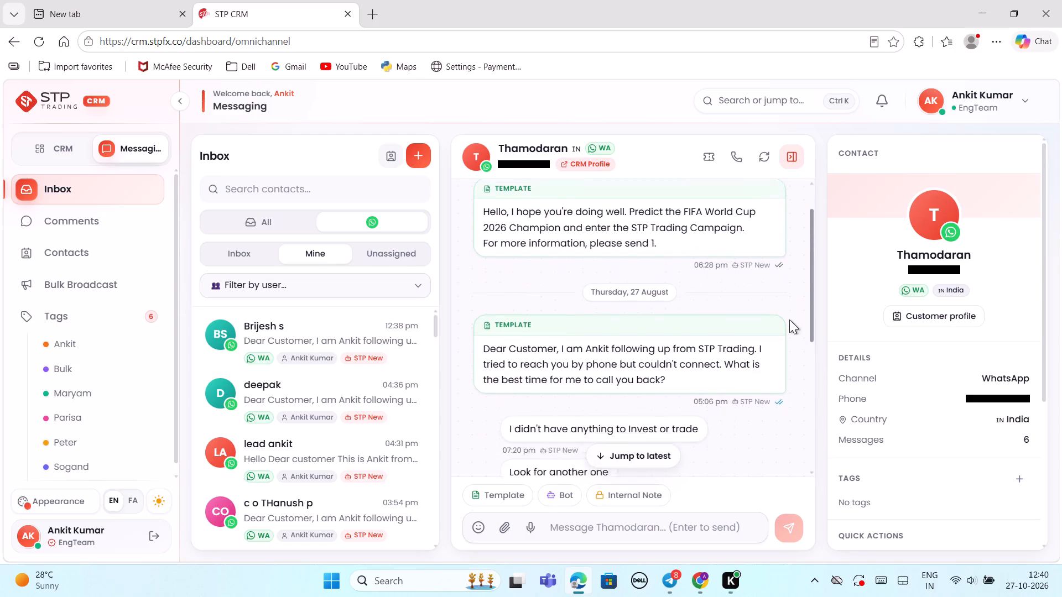
pyautogui.moveTo(789, 320); pyautogui.dragTo(798, 375)
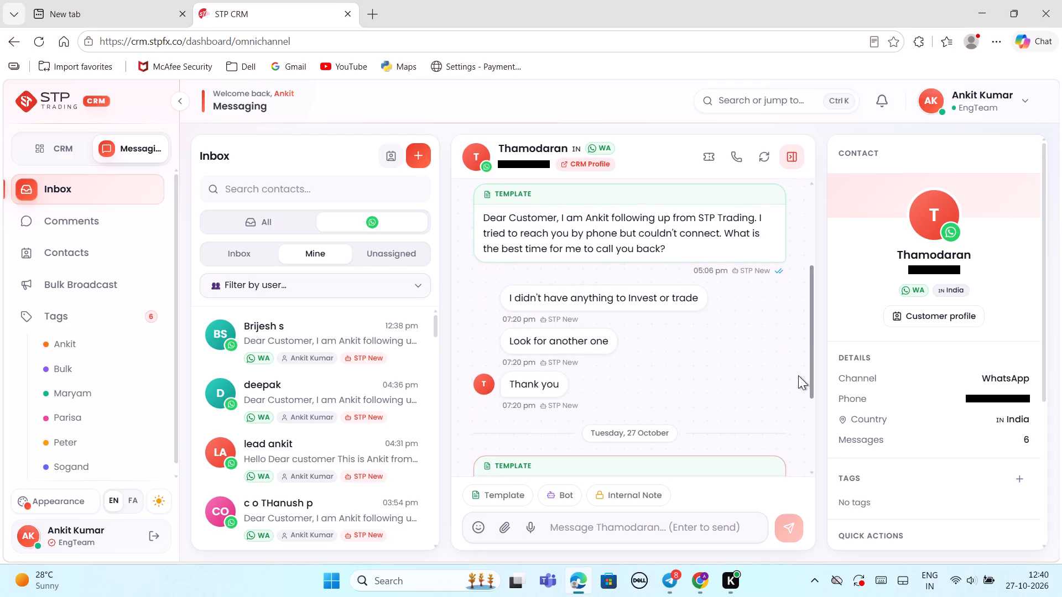
pyautogui.moveTo(798, 375); pyautogui.dragTo(793, 350)
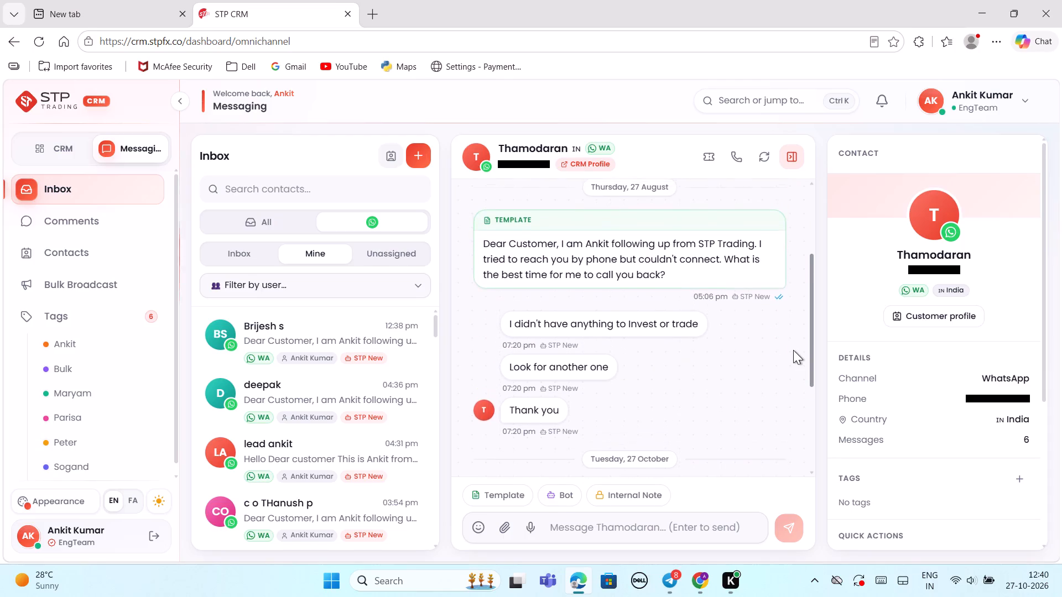
pyautogui.moveTo(793, 350); pyautogui.dragTo(793, 361)
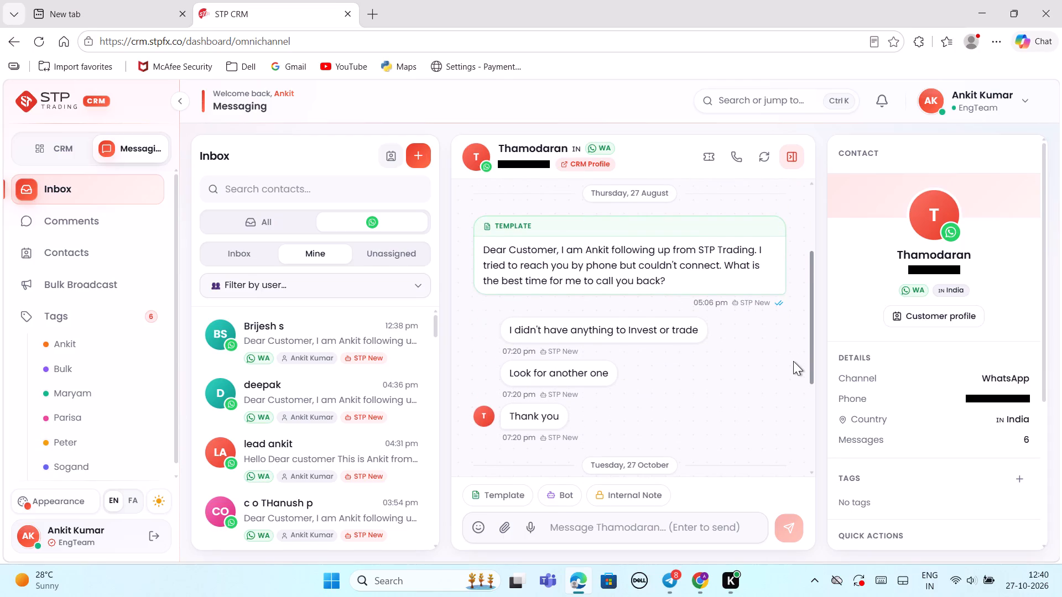
pyautogui.moveTo(793, 361); pyautogui.dragTo(787, 310)
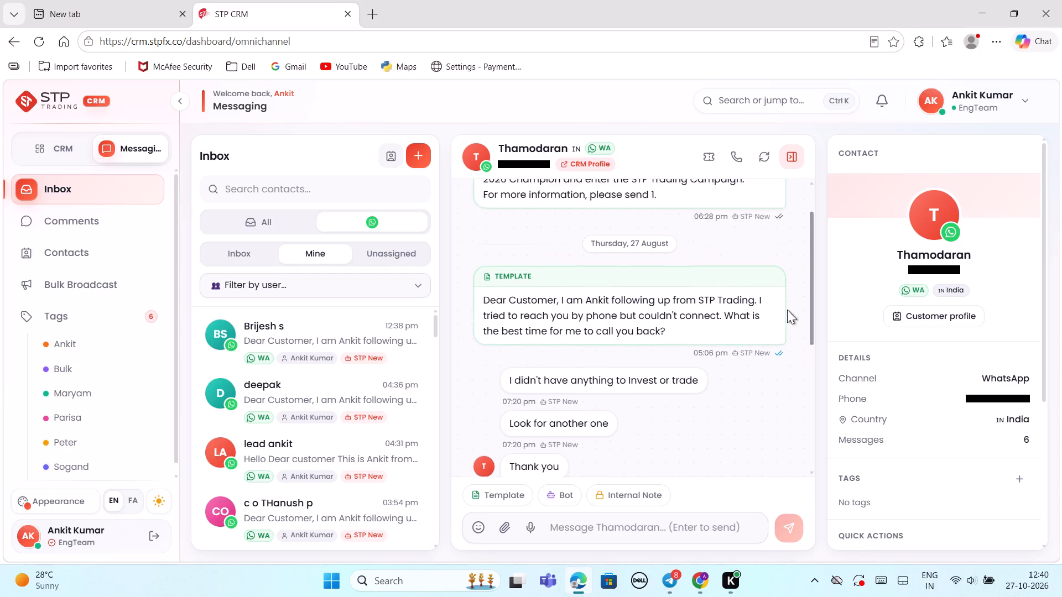
pyautogui.moveTo(787, 310); pyautogui.dragTo(804, 424)
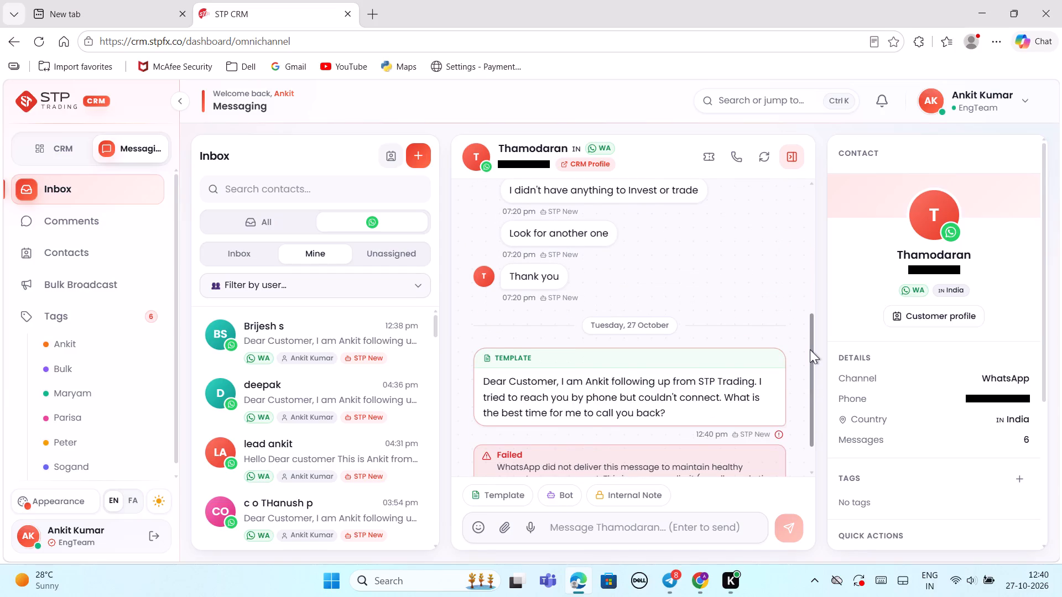
pyautogui.moveTo(810, 349); pyautogui.dragTo(812, 404)
pyautogui.scroll(-2, 560, 374)
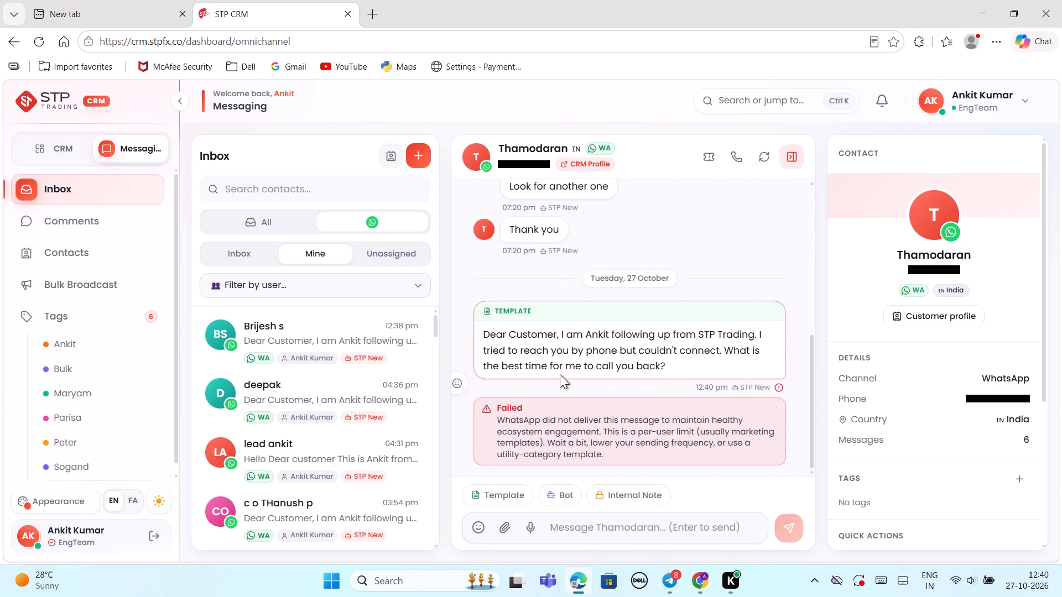
# Return to the call sheet in Chrome and bring up the follow-up note and date columns for row 231.
pyautogui.click(981, 13)
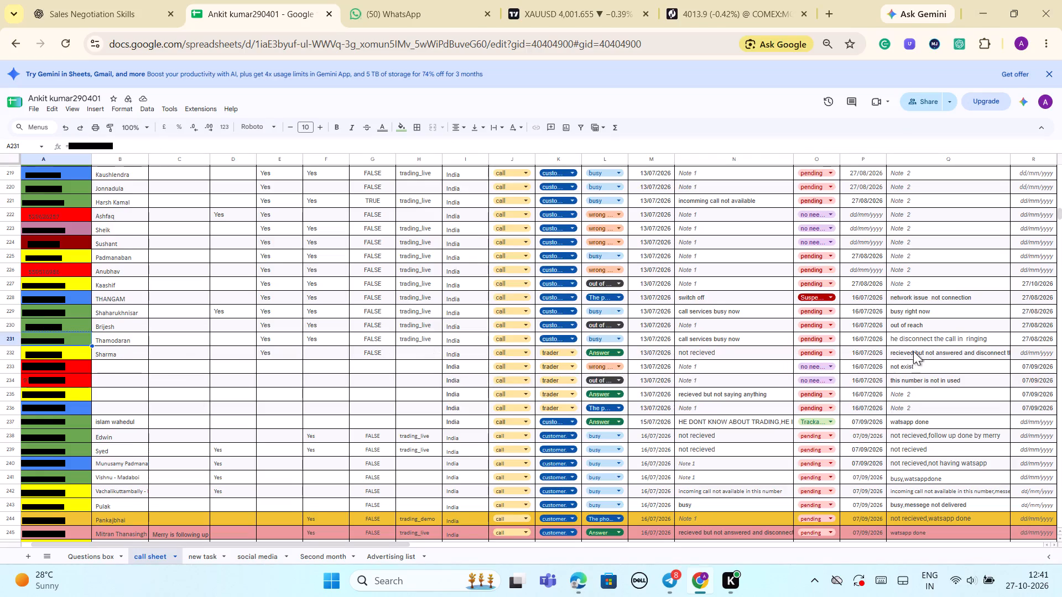
pyautogui.moveTo(359, 543); pyautogui.dragTo(404, 543)
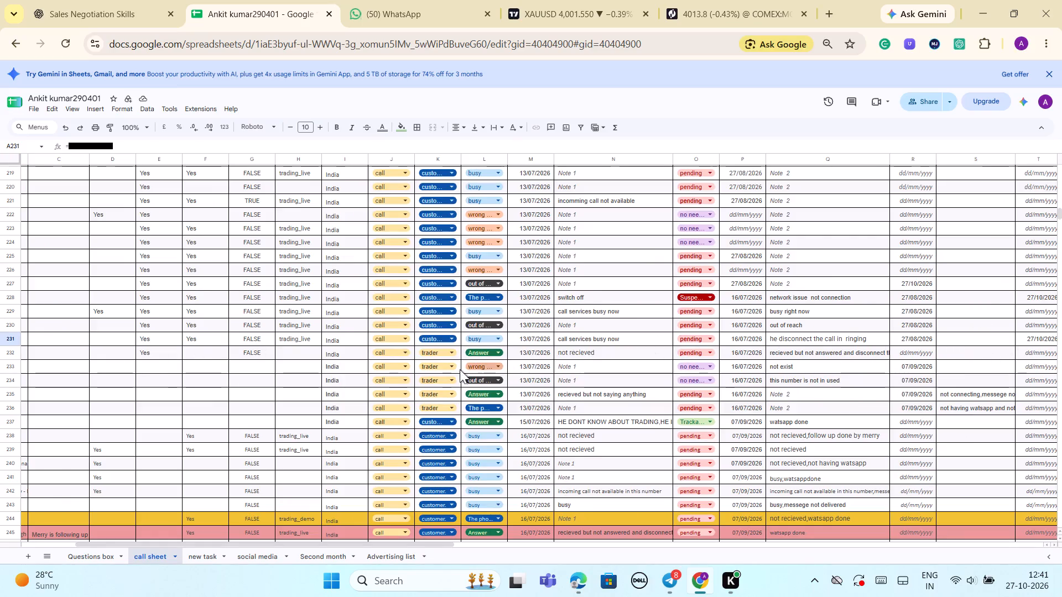
# Look over the row 231 contact's call details in the Chrome call sheet and select the phone number in cell A219.
pyautogui.moveTo(311, 545); pyautogui.dragTo(256, 544)
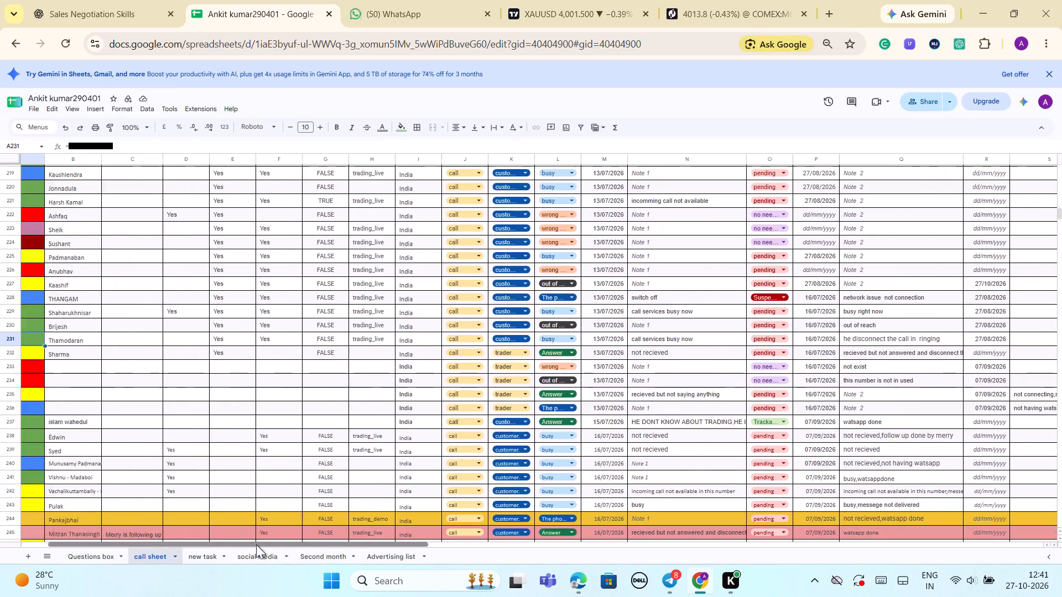
pyautogui.moveTo(256, 544); pyautogui.dragTo(265, 546)
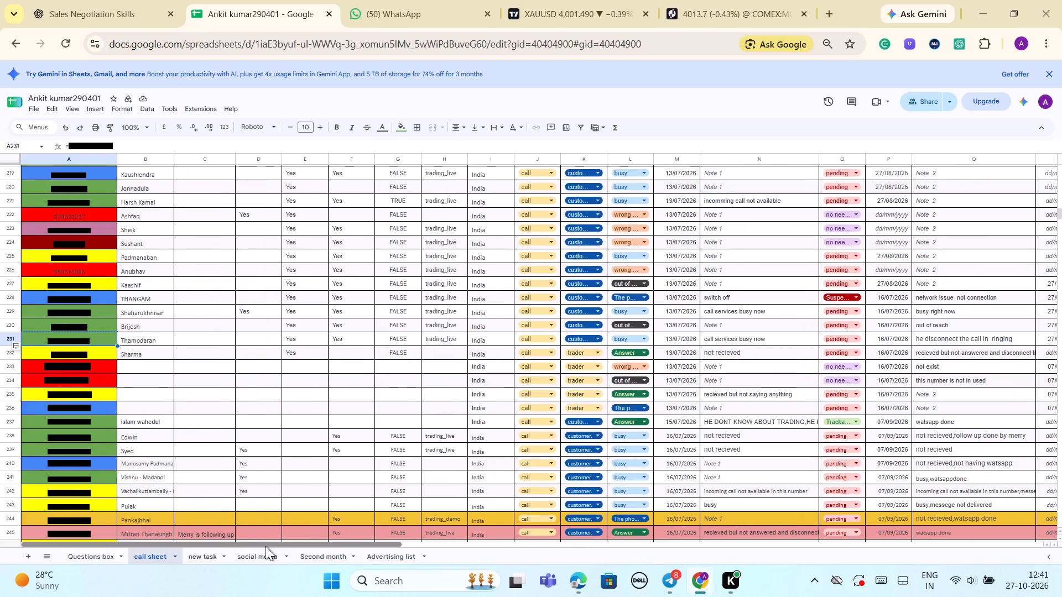
pyautogui.moveTo(265, 546); pyautogui.dragTo(270, 551)
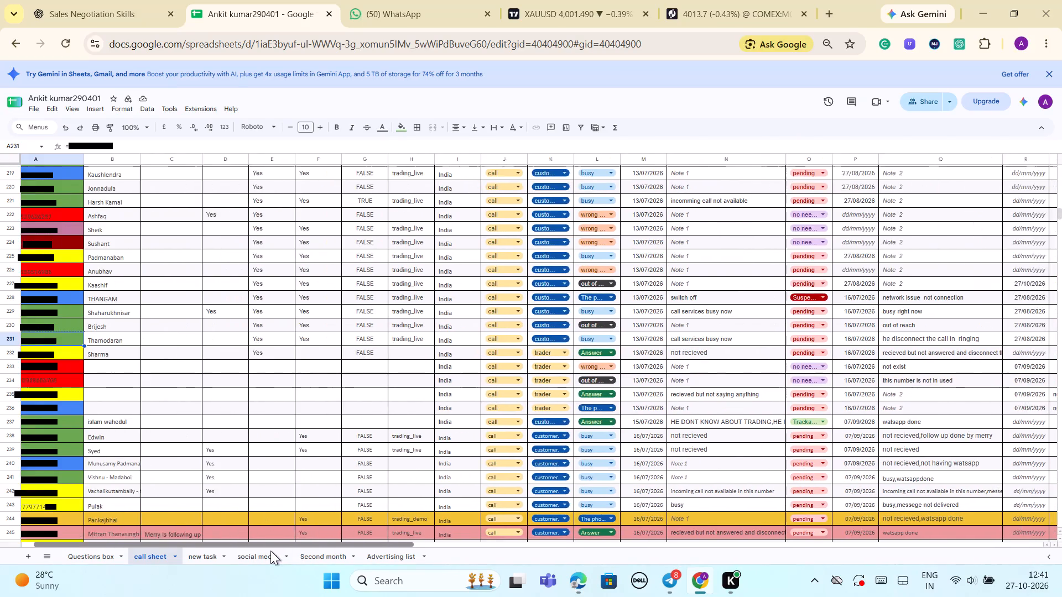
pyautogui.moveTo(270, 551); pyautogui.dragTo(322, 558)
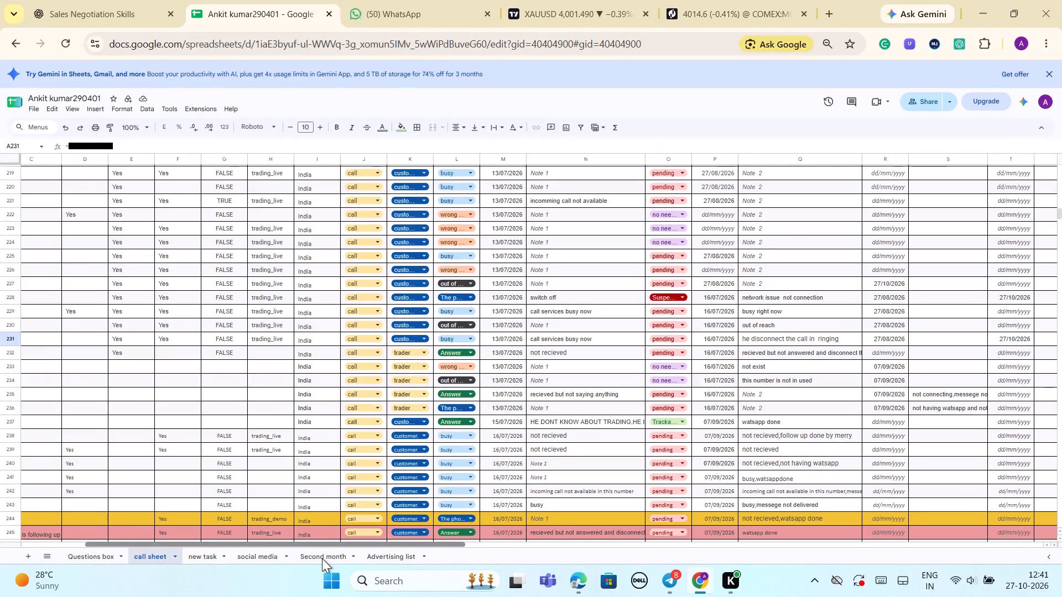
pyautogui.moveTo(322, 558); pyautogui.dragTo(227, 562)
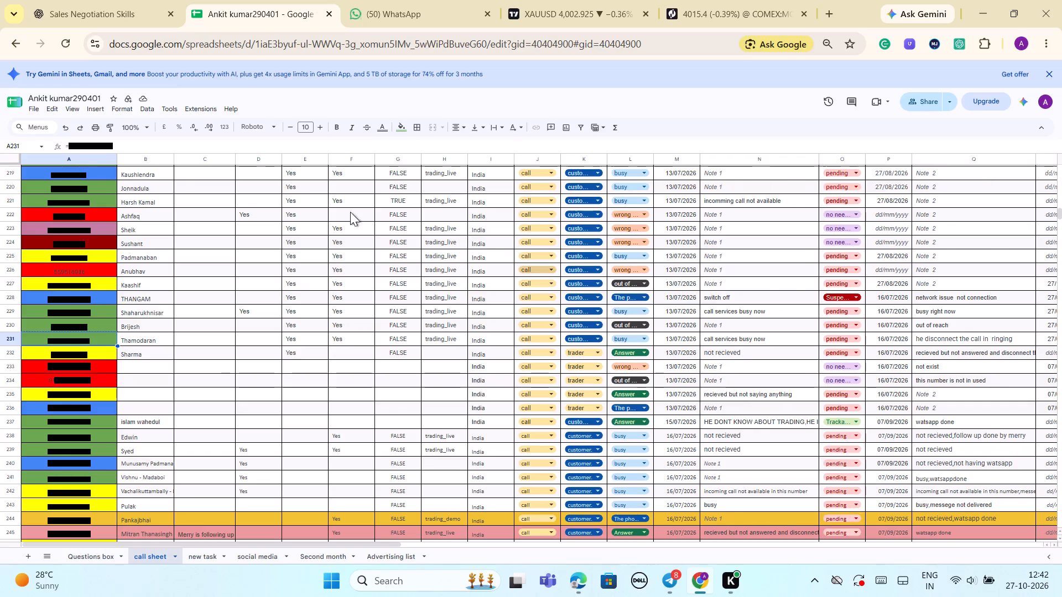
pyautogui.click(101, 170)
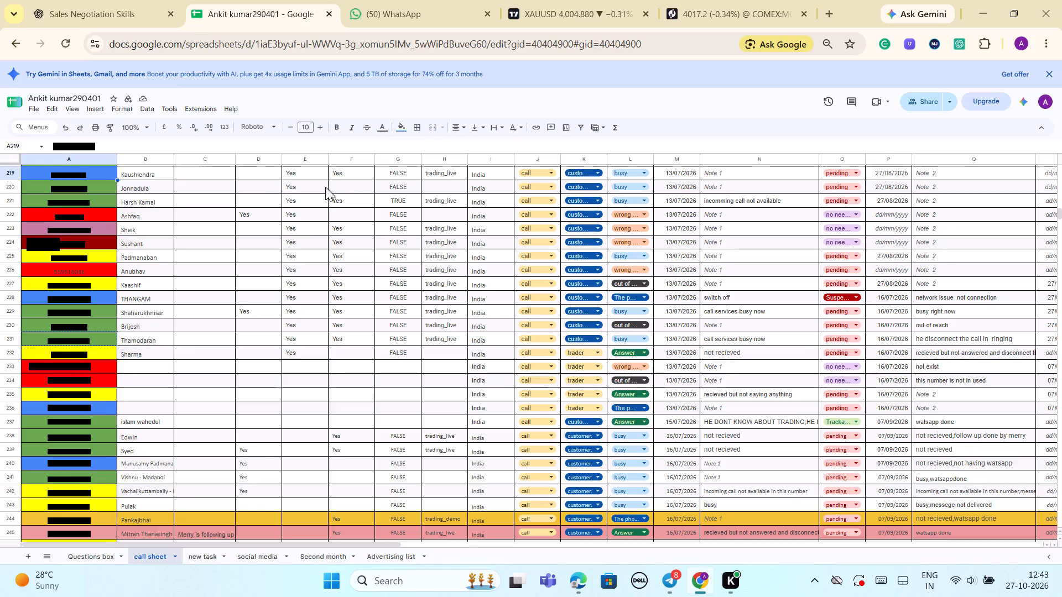
# Set the follow-up date in cell R219 to 27/10/2026.
pyautogui.click(106, 186)
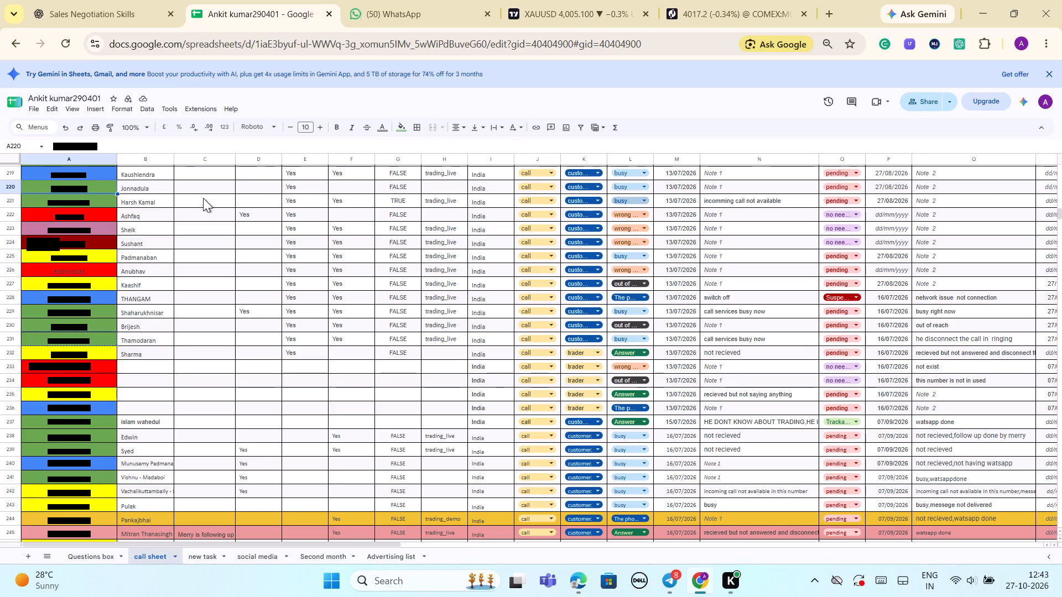
pyautogui.click(1045, 173)
pyautogui.click(1045, 173)
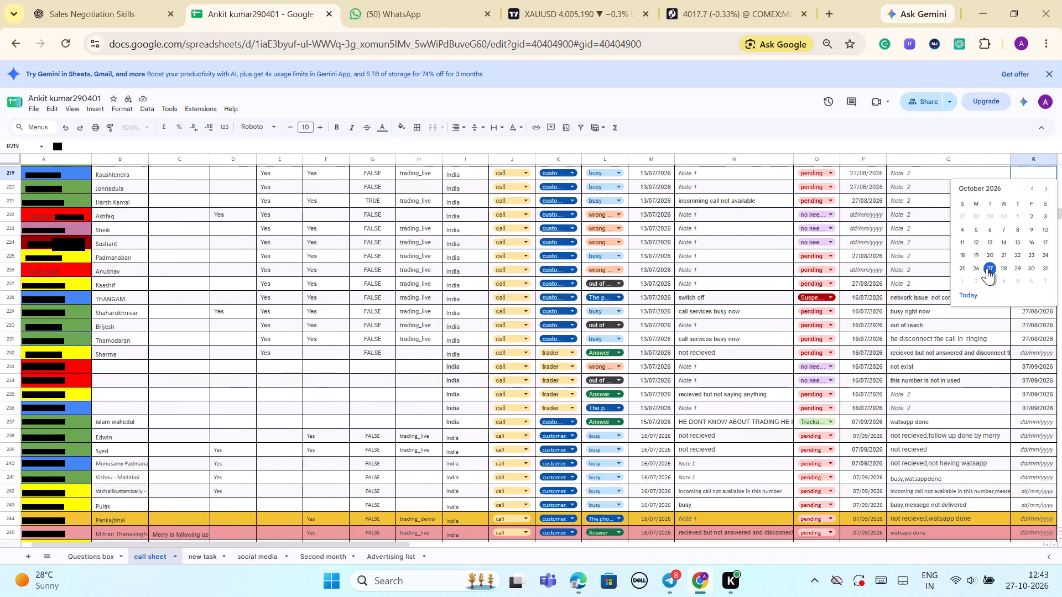
pyautogui.click(988, 267)
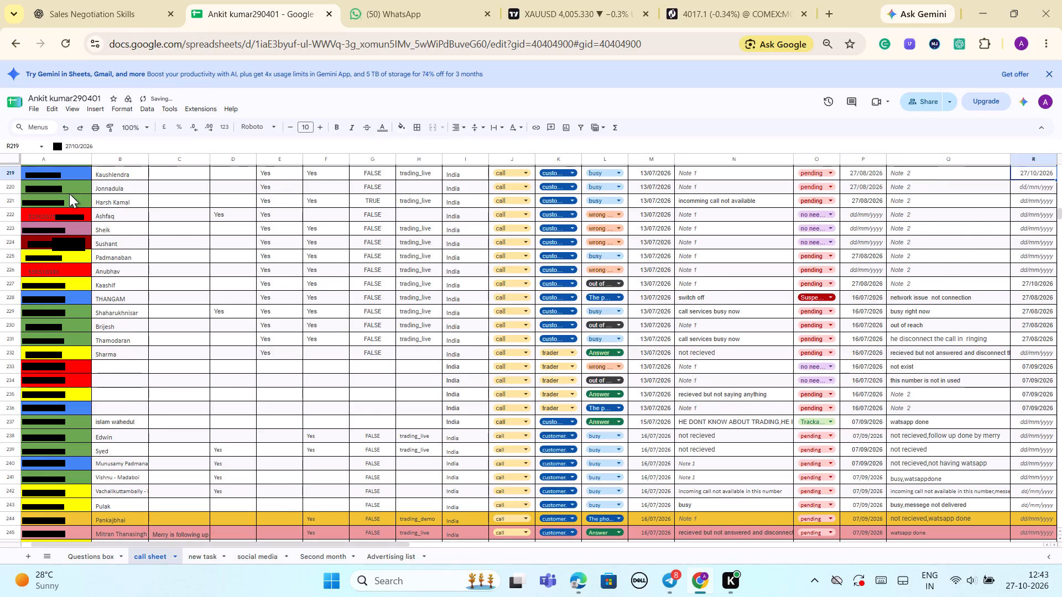
# Select the phone number in cell A220 for the next contact.
pyautogui.click(74, 189)
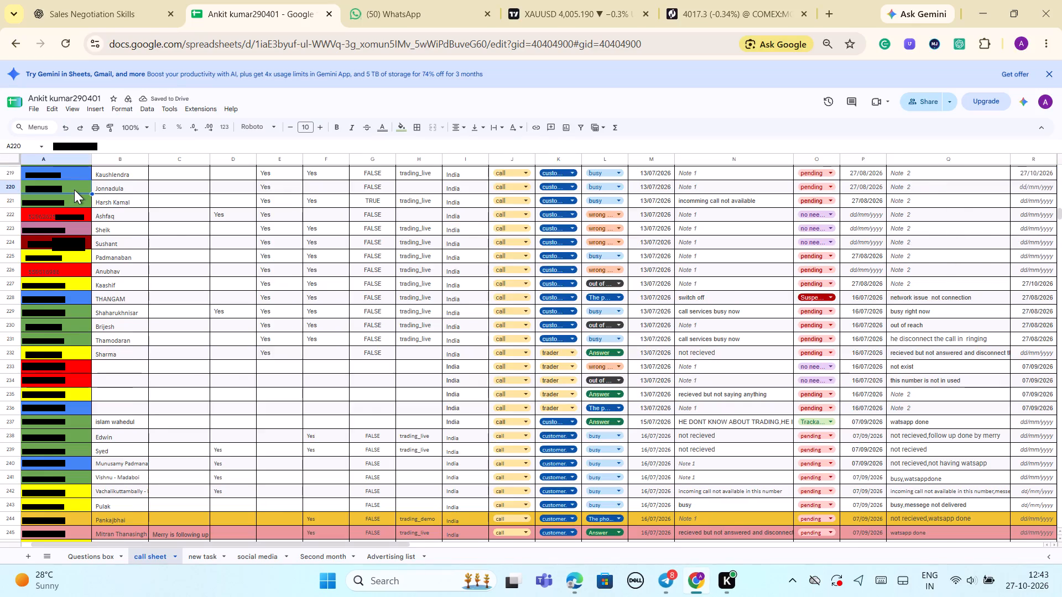
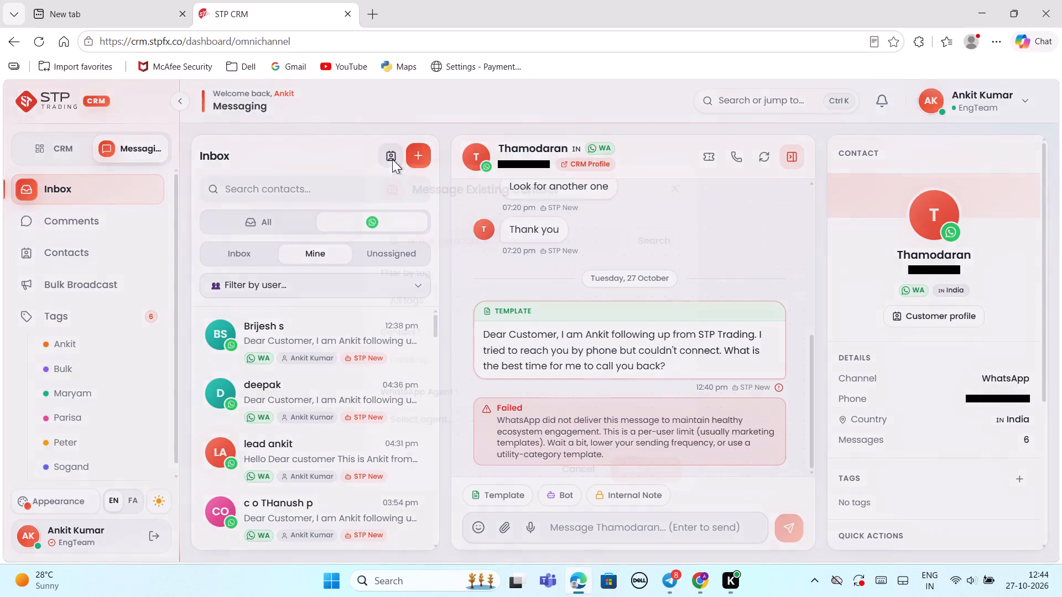
# Search existing contacts for the phone number copied from cell A220 and open that contact's chat with the STP New (Business) WhatsApp agent.
pyautogui.click(498, 234)
pyautogui.rightClick(497, 231)
pyautogui.click(548, 346)
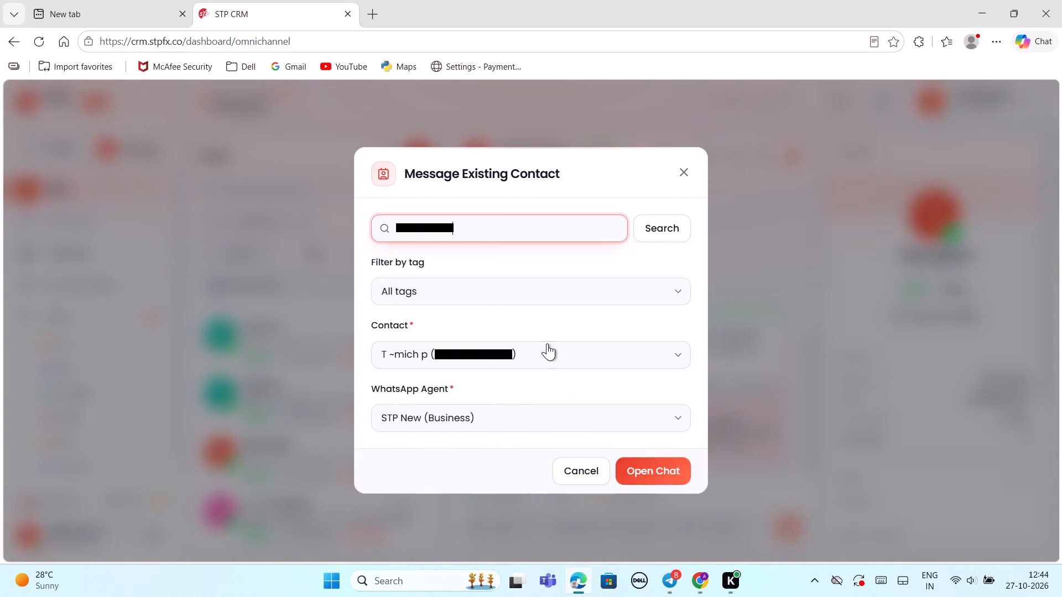
pyautogui.click(660, 218)
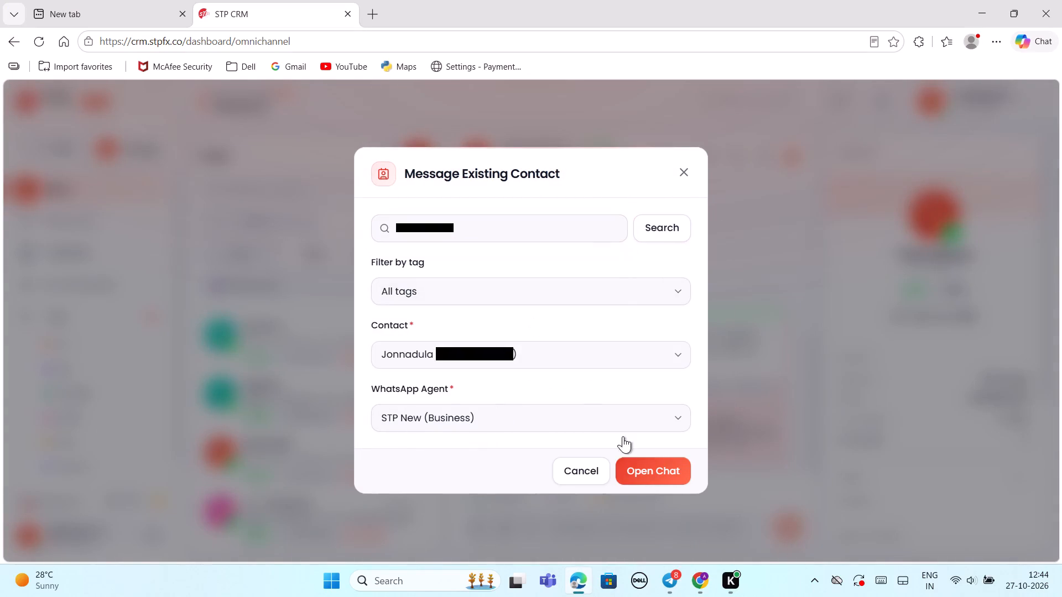
pyautogui.click(644, 463)
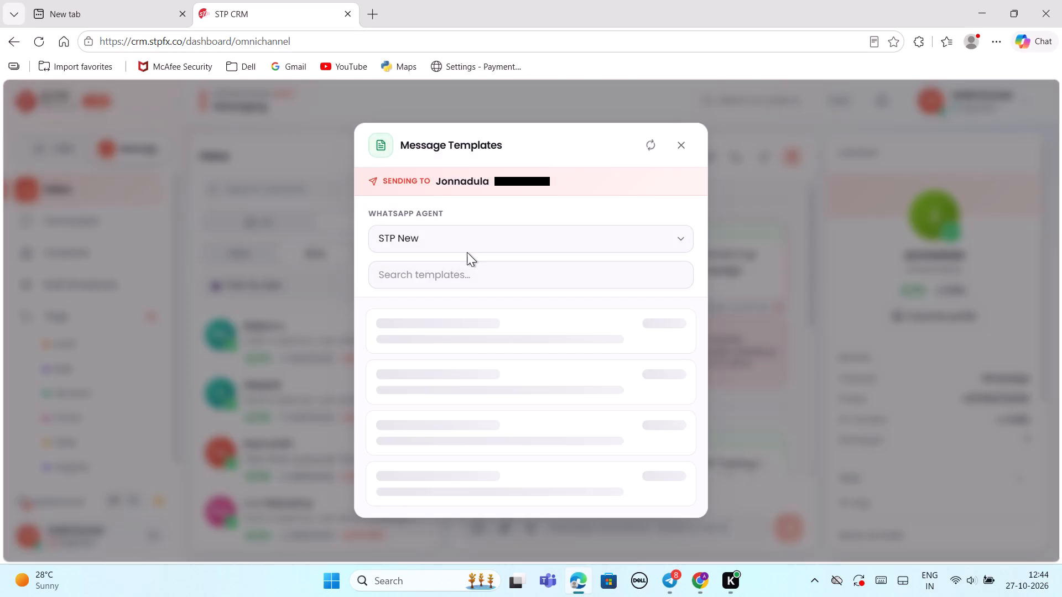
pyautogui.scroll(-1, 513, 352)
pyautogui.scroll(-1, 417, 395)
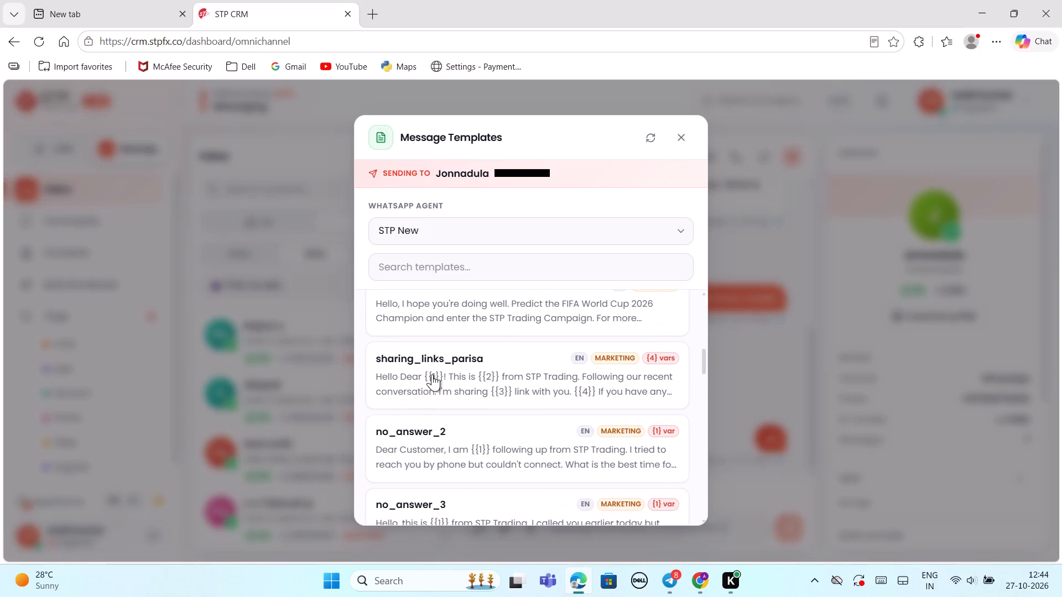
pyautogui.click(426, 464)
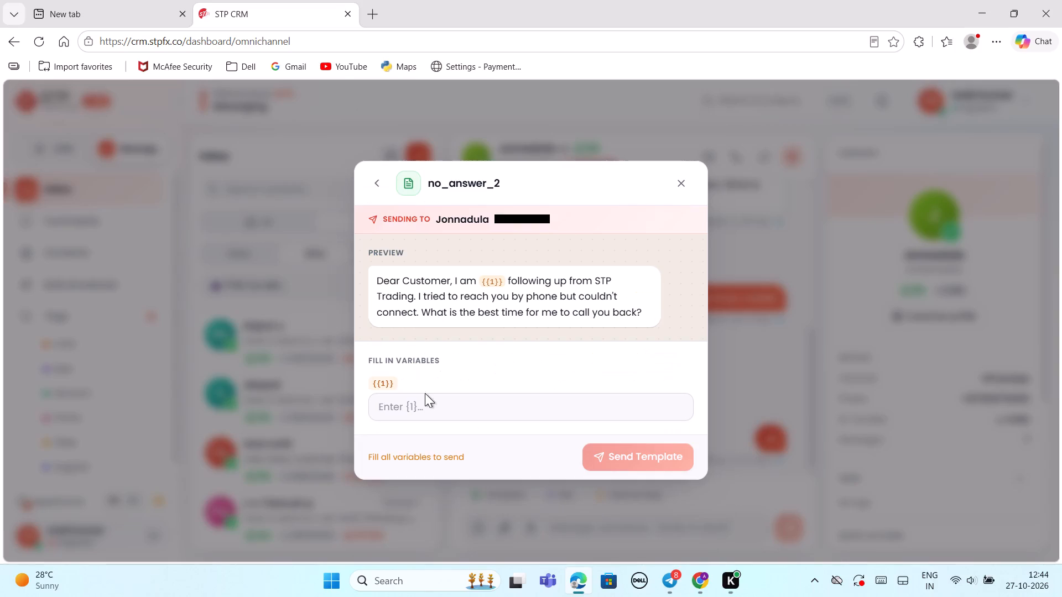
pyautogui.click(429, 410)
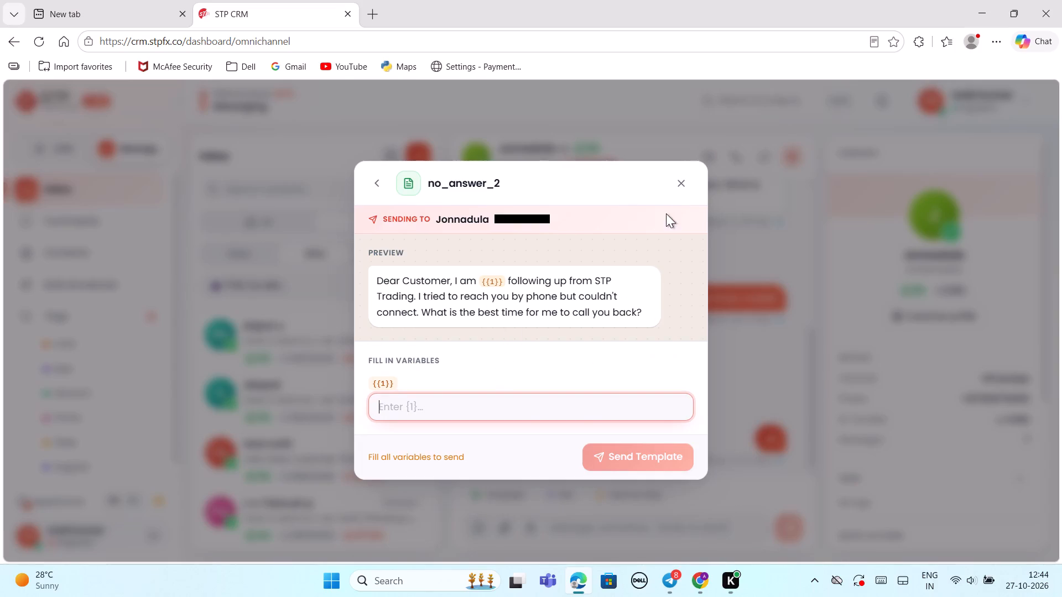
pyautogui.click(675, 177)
# Read through the row 220 contact's WhatsApp conversation, including the earlier templates and replies, and return to the call sheet.
pyautogui.scroll(-2, 682, 476)
pyautogui.scroll(-1, 680, 431)
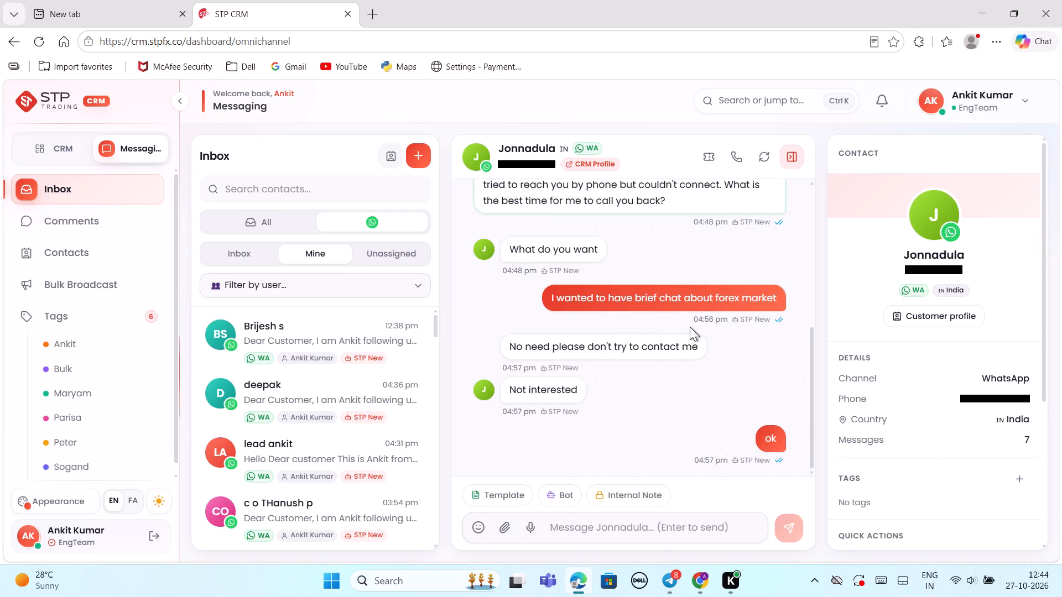
pyautogui.scroll(2, 690, 327)
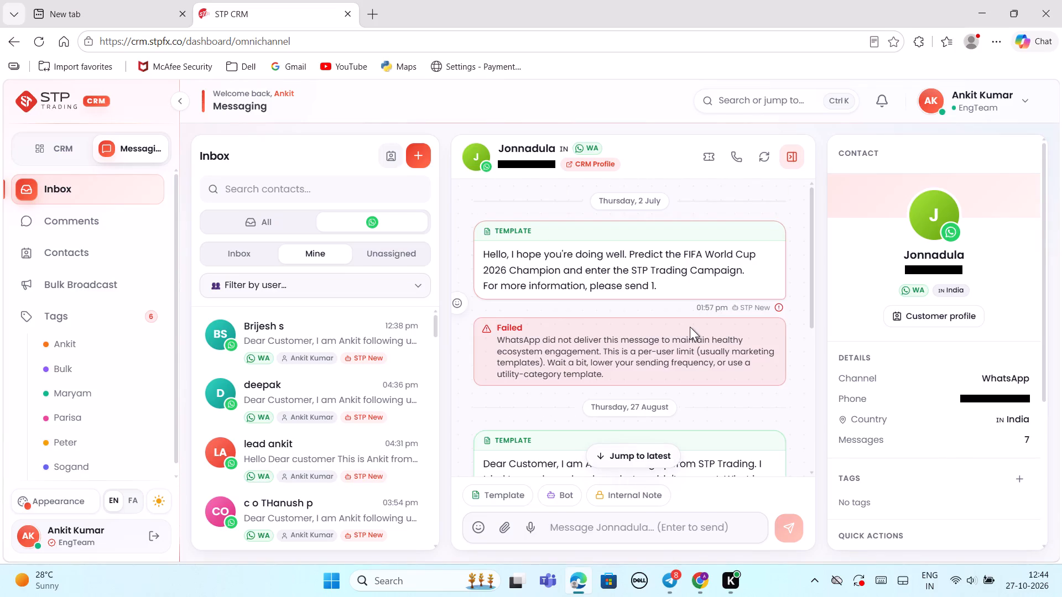
pyautogui.scroll(-1, 690, 327)
pyautogui.scroll(1, 690, 327)
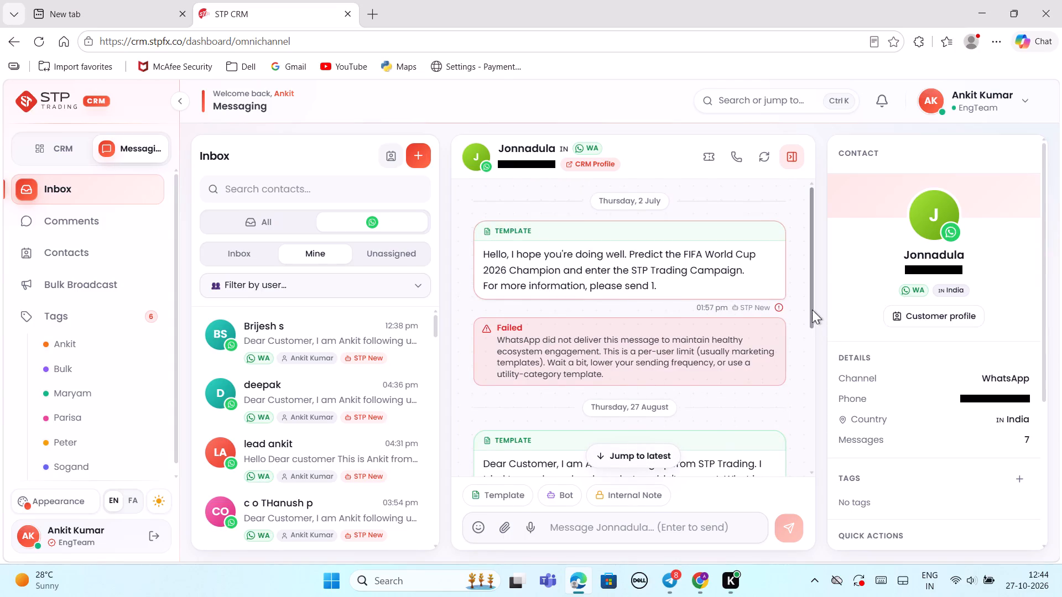
pyautogui.moveTo(812, 310); pyautogui.dragTo(827, 422)
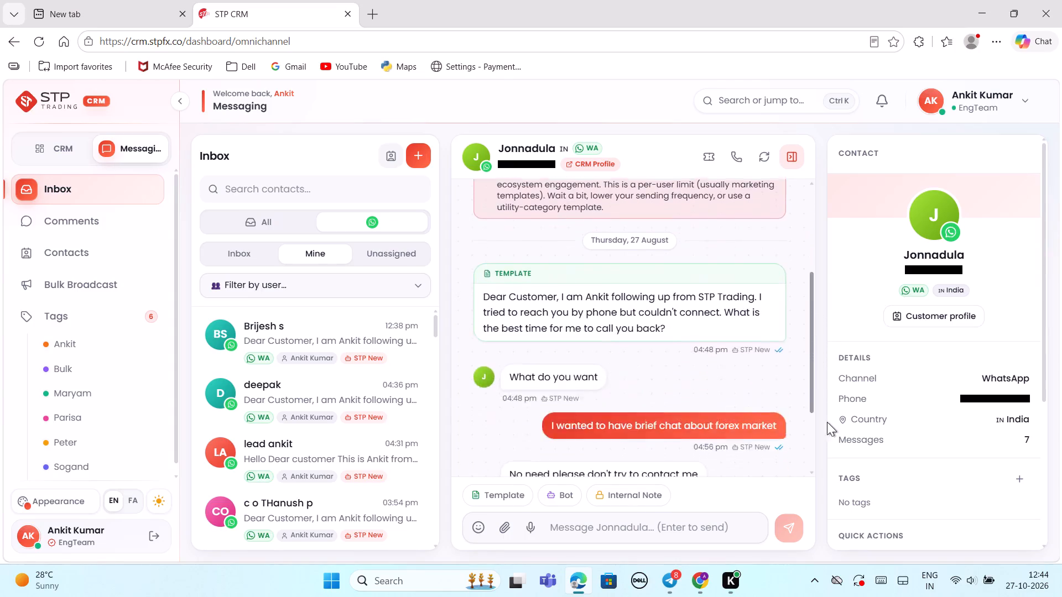
pyautogui.moveTo(827, 422); pyautogui.dragTo(834, 475)
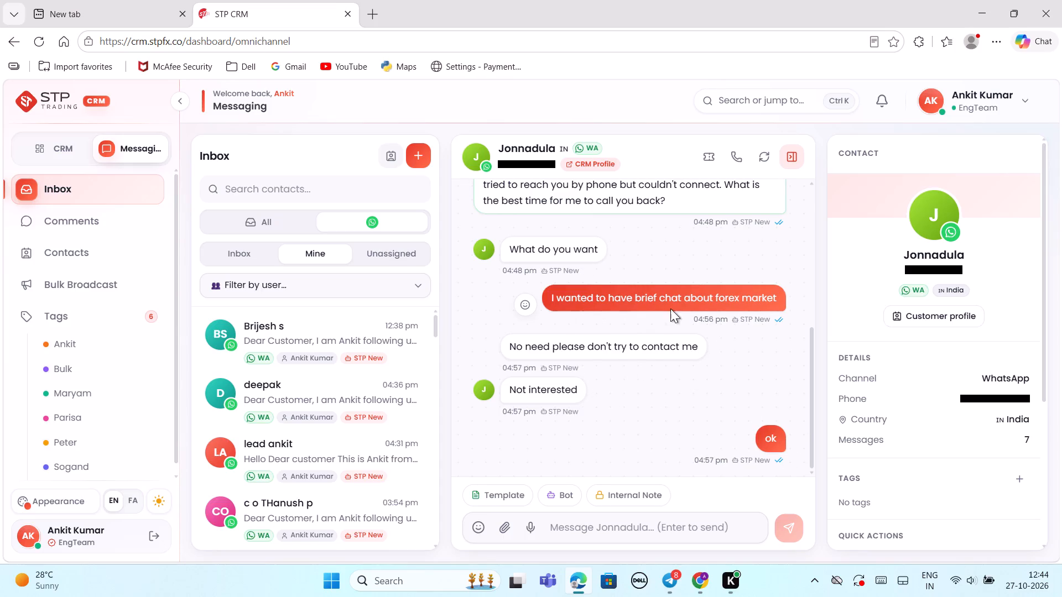
pyautogui.scroll(2, 700, 313)
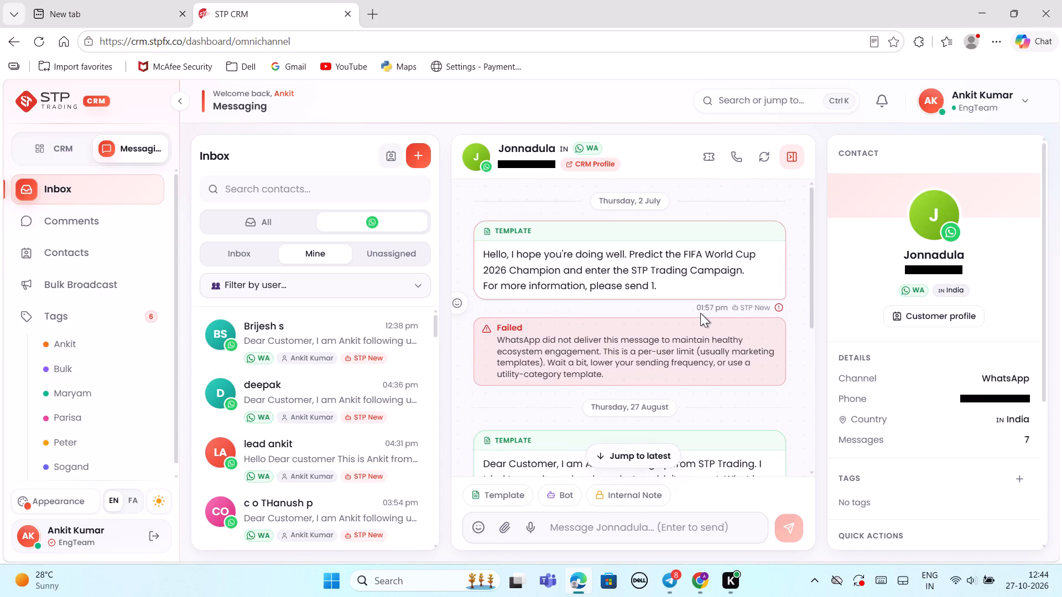
pyautogui.scroll(-2, 700, 313)
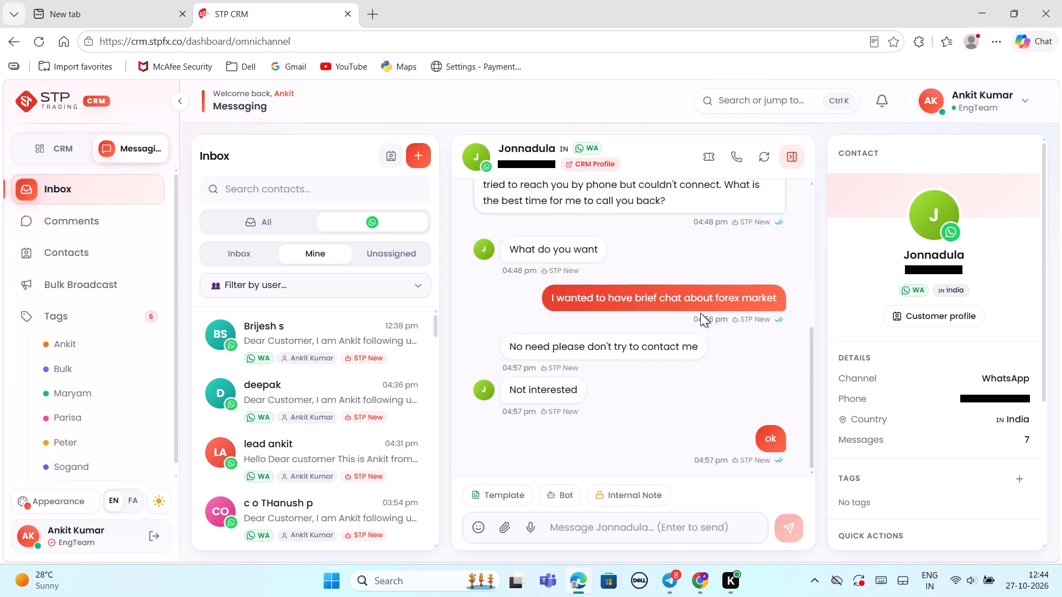
pyautogui.click(984, 13)
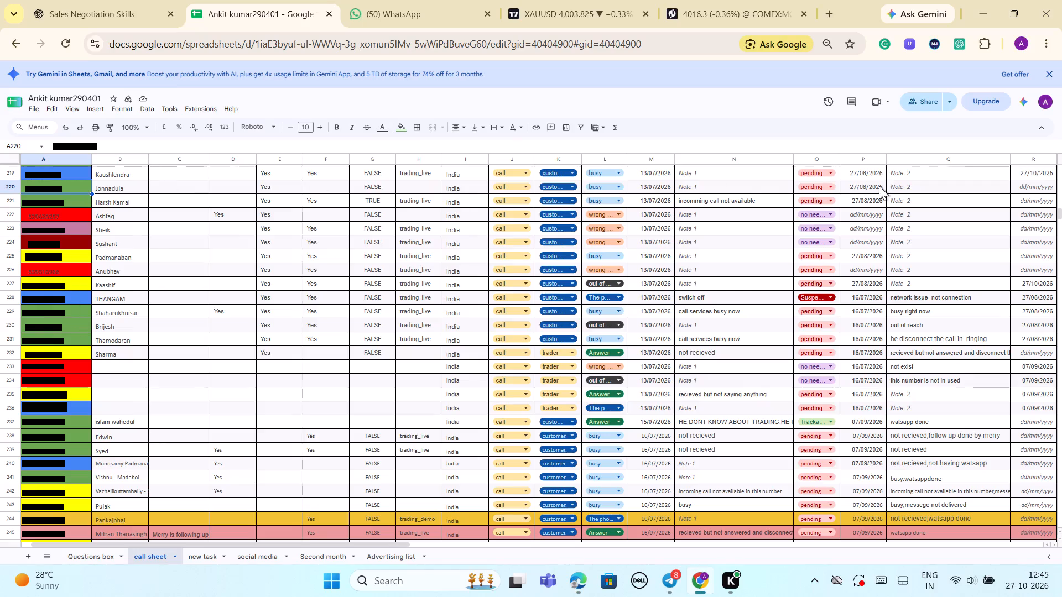
# Set the follow-up date in cell R220 to 27/10/2026.
pyautogui.doubleClick(1022, 187)
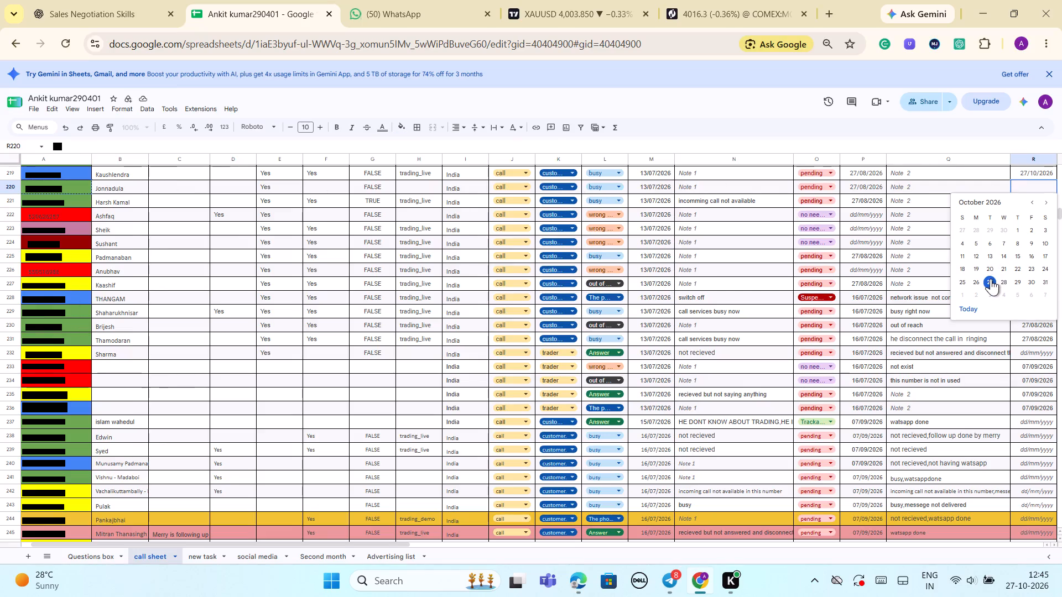
pyautogui.click(991, 279)
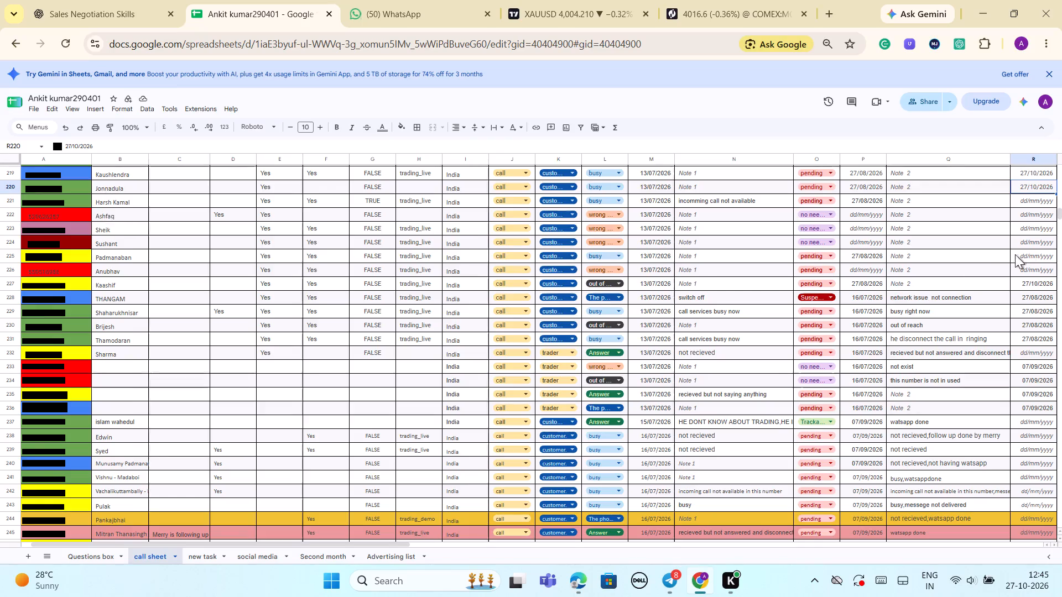
# Select the phone number in cell A218 for the next contact.
pyautogui.click(1060, 211)
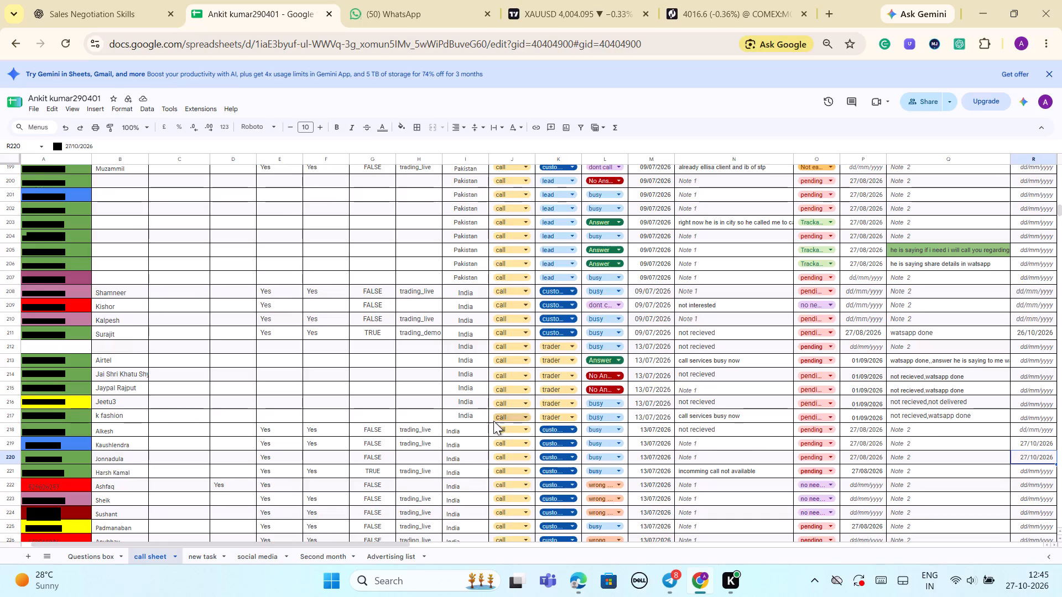
pyautogui.click(82, 433)
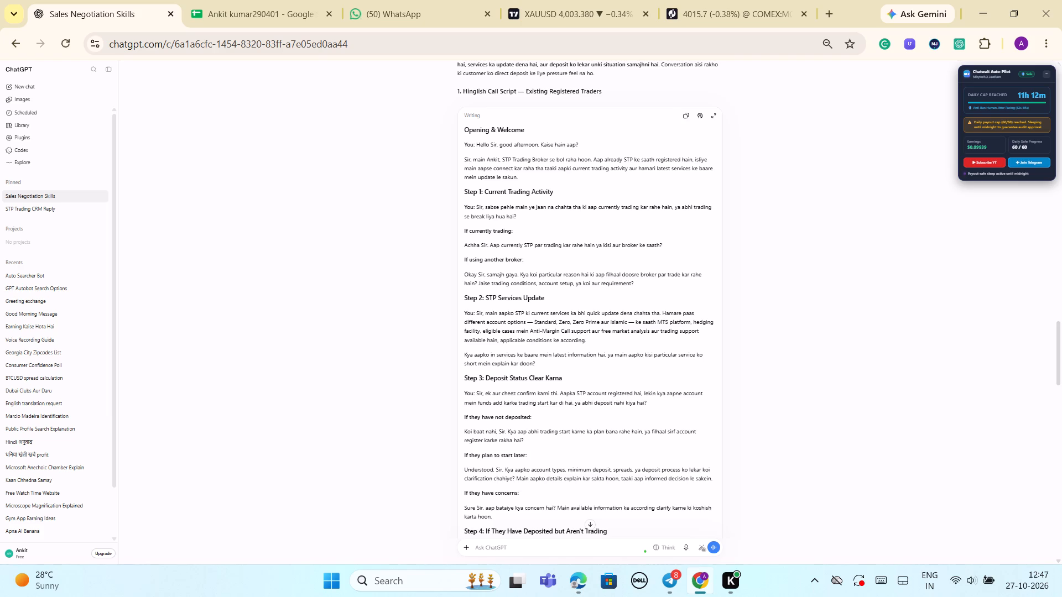
pyautogui.click(271, 4)
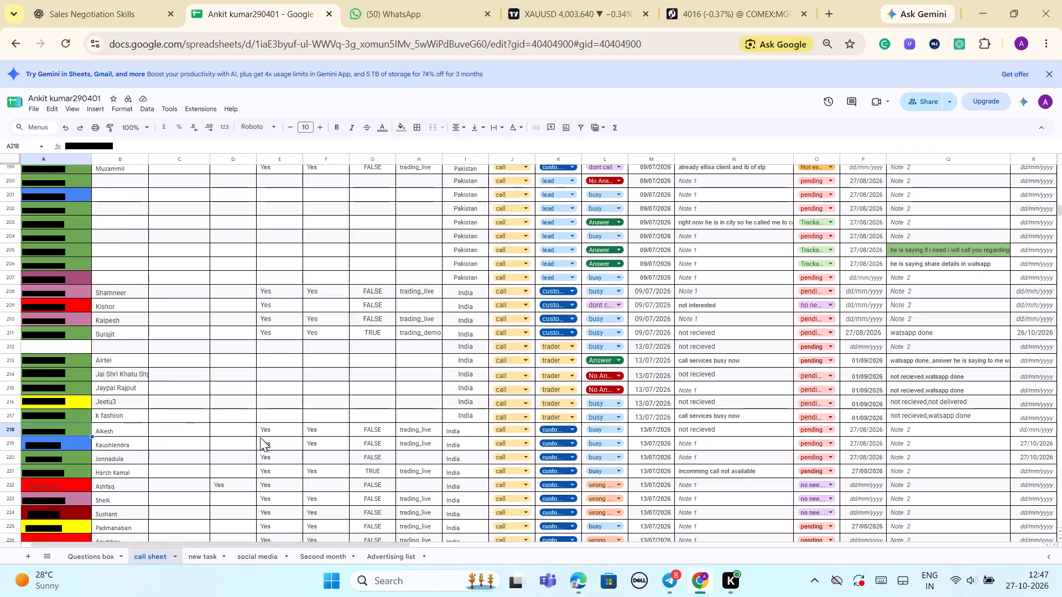
# Set the follow-up date in cell R218 to 27/10/2026.
pyautogui.doubleClick(1039, 432)
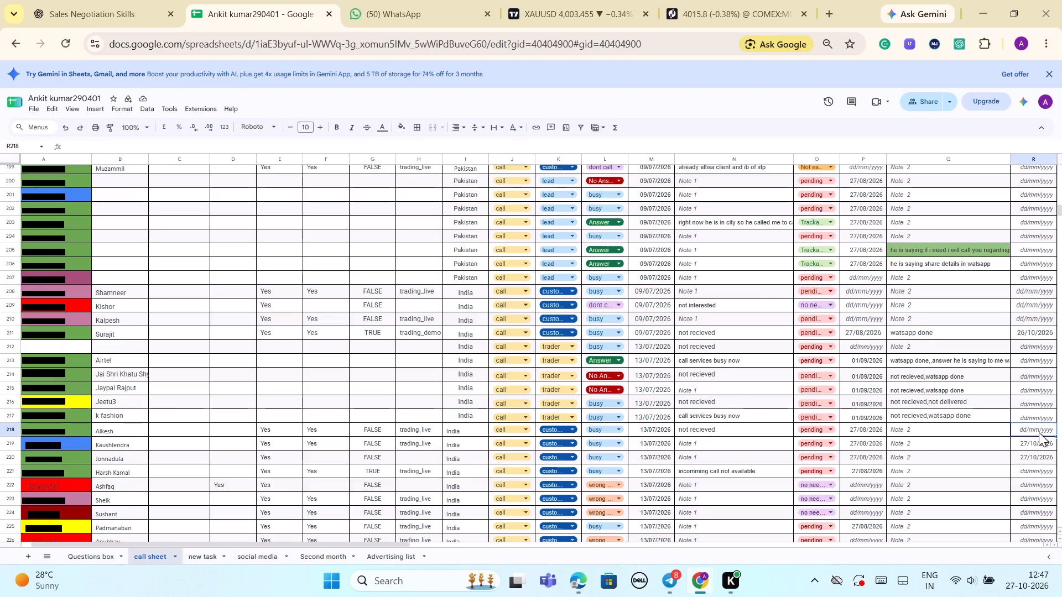
pyautogui.click(989, 525)
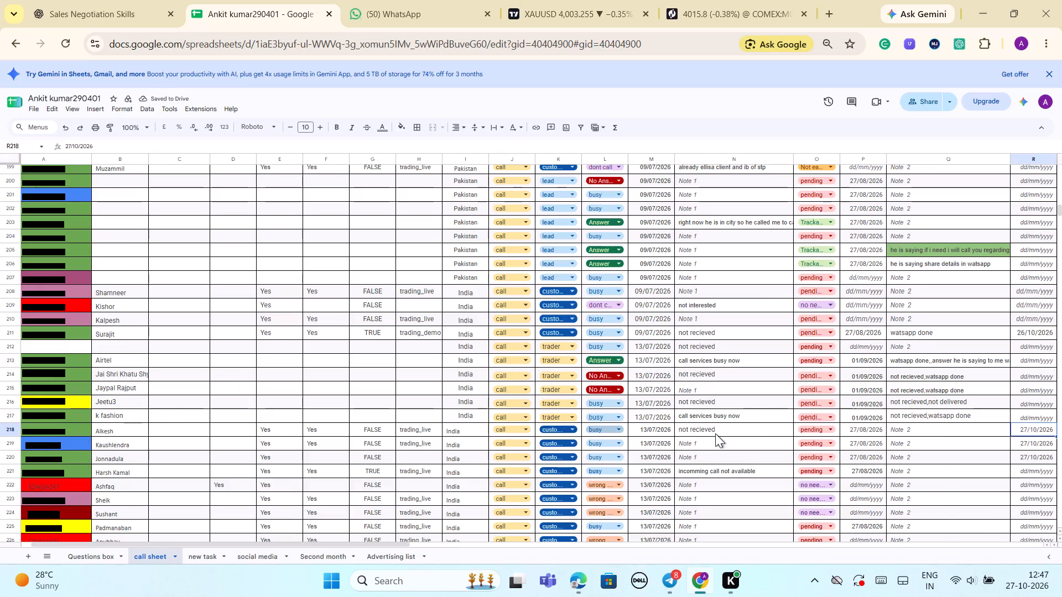
# Using the phone number copied from cell A218, open that contact's existing WhatsApp chat in STP CRM and review the conversation.
pyautogui.click(71, 431)
pyautogui.rightClick(70, 430)
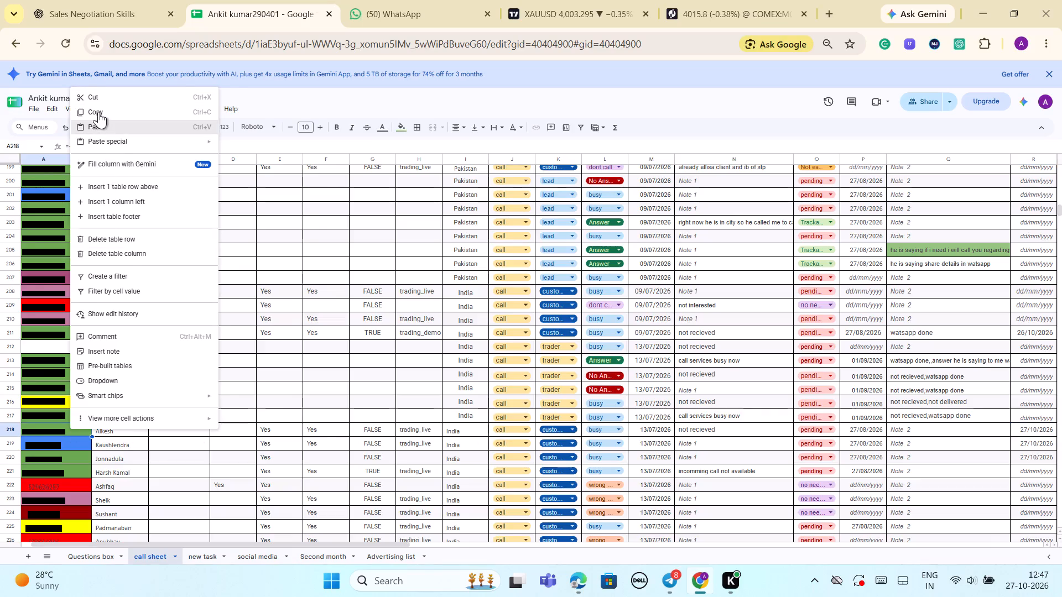
pyautogui.click(98, 112)
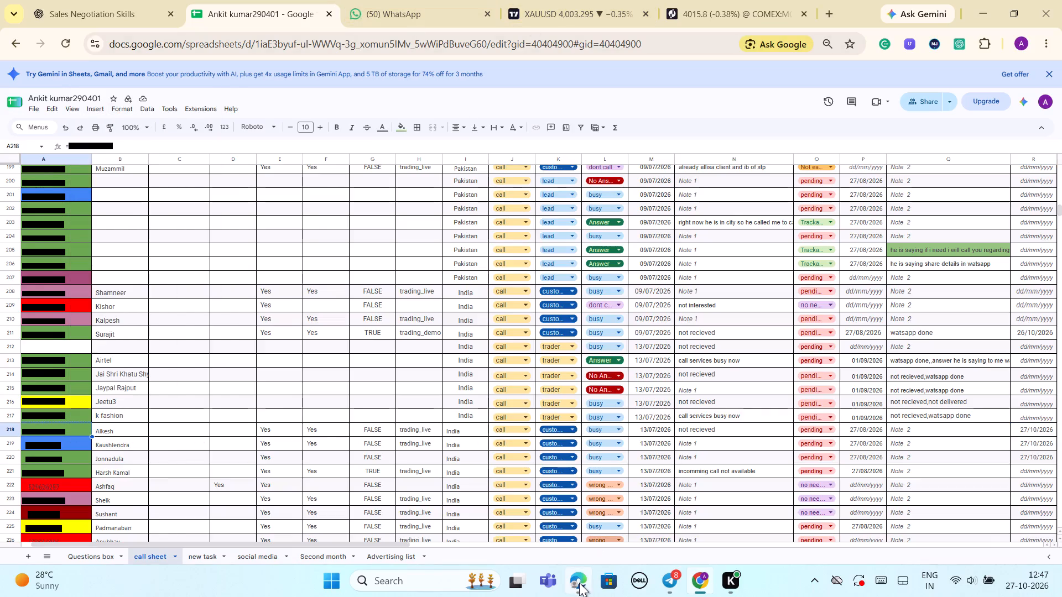
pyautogui.click(580, 583)
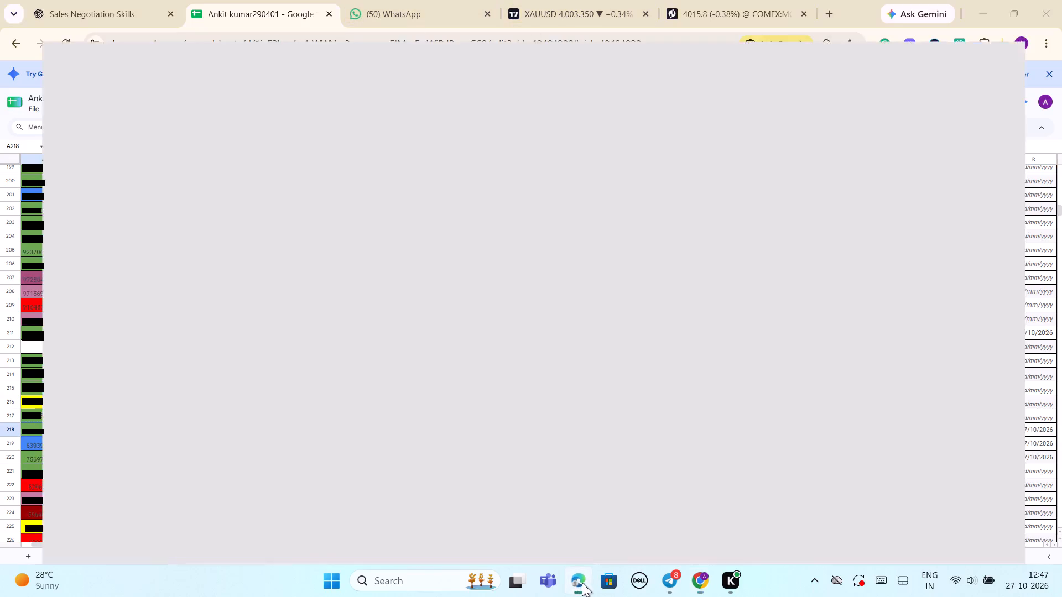
pyautogui.click(391, 151)
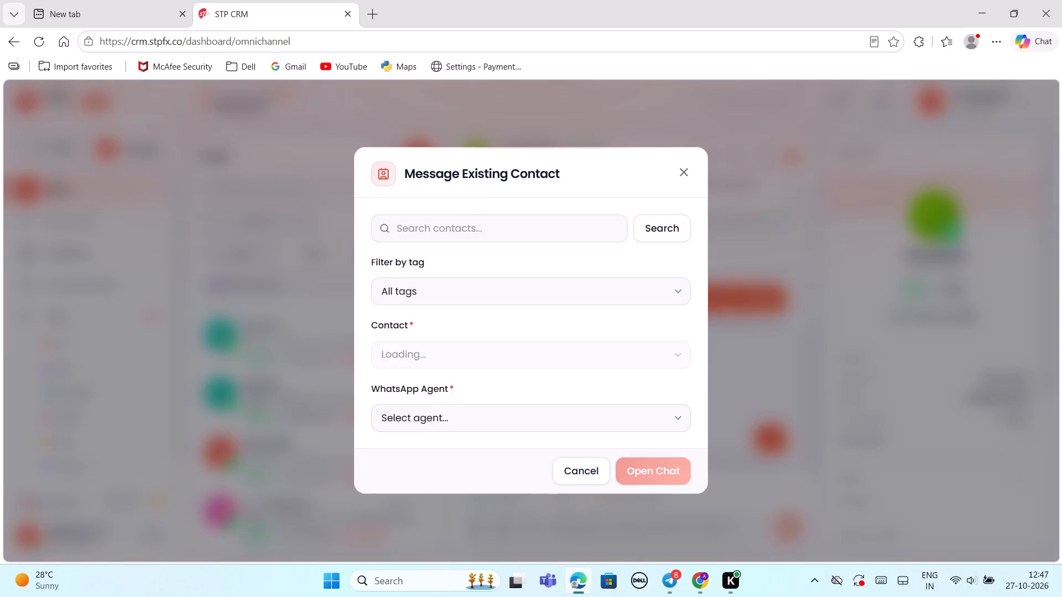
pyautogui.moveTo(456, 216); pyautogui.dragTo(455, 229)
pyautogui.rightClick(454, 229)
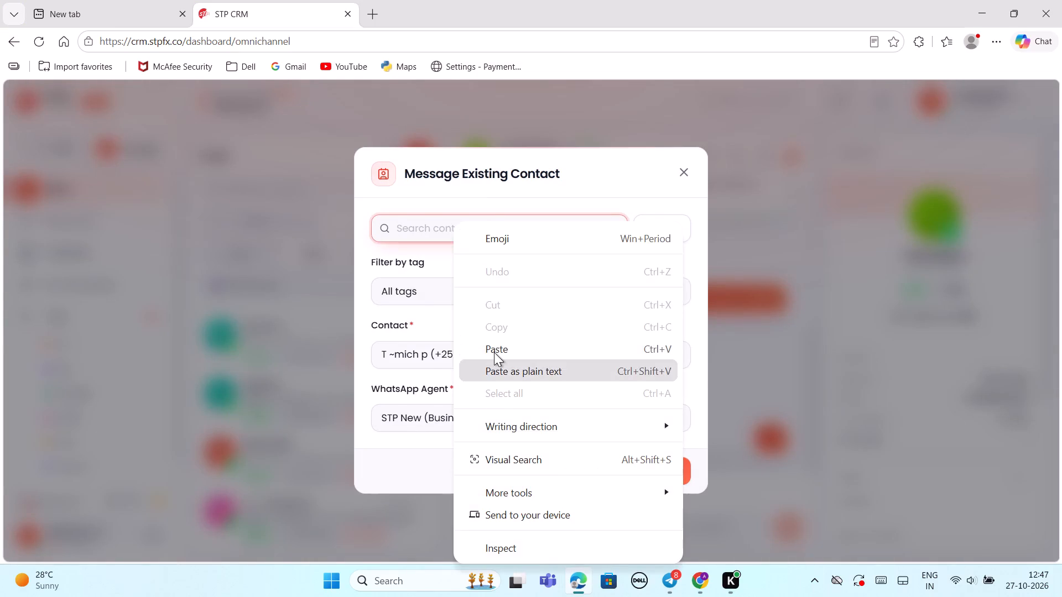
pyautogui.click(493, 354)
pyautogui.click(649, 221)
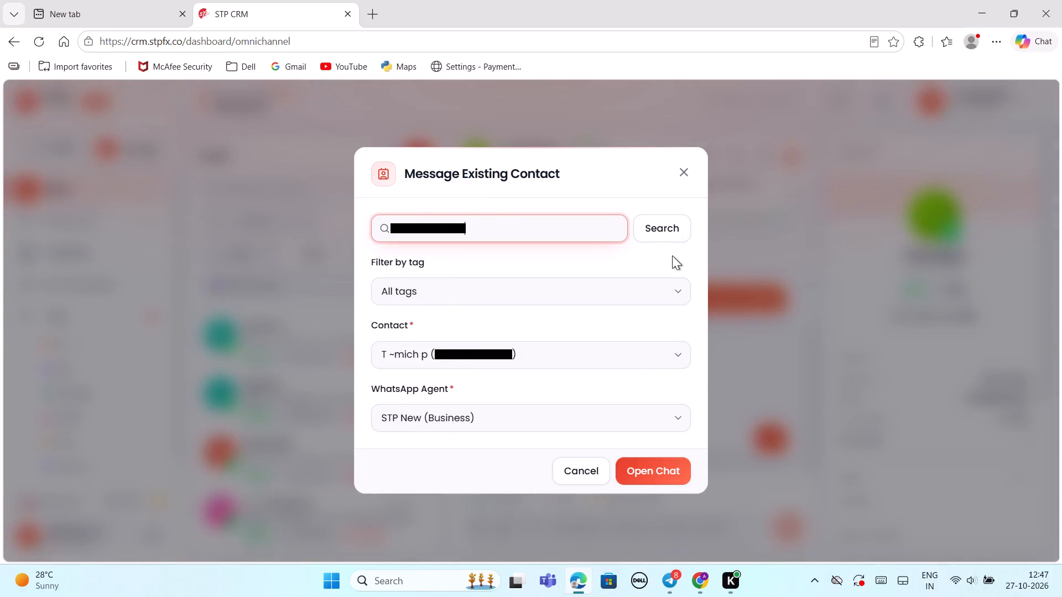
pyautogui.click(659, 470)
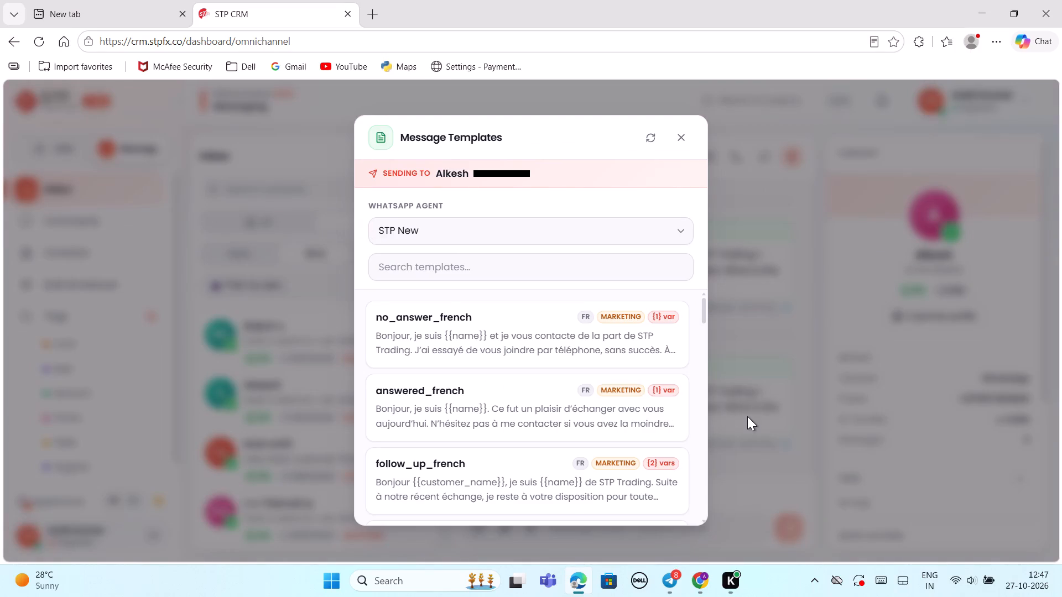
pyautogui.click(680, 142)
pyautogui.scroll(-2, 706, 363)
pyautogui.scroll(2, 748, 343)
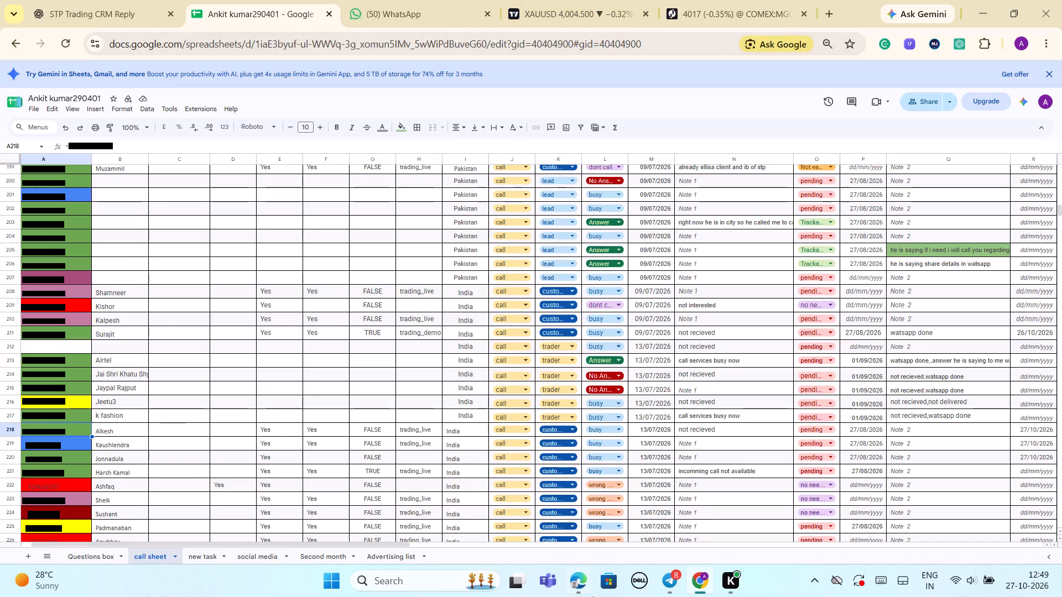
# Return to the Alkesh conversation in STP CRM and open the message template moha_registered_with_live_account_no_deposit.
pyautogui.click(574, 583)
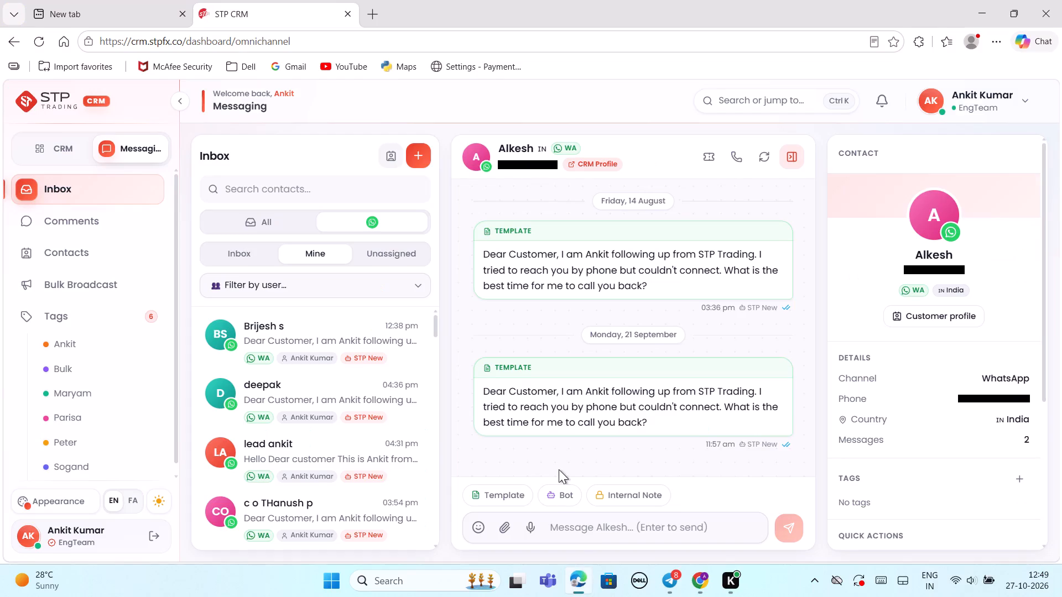
pyautogui.click(512, 493)
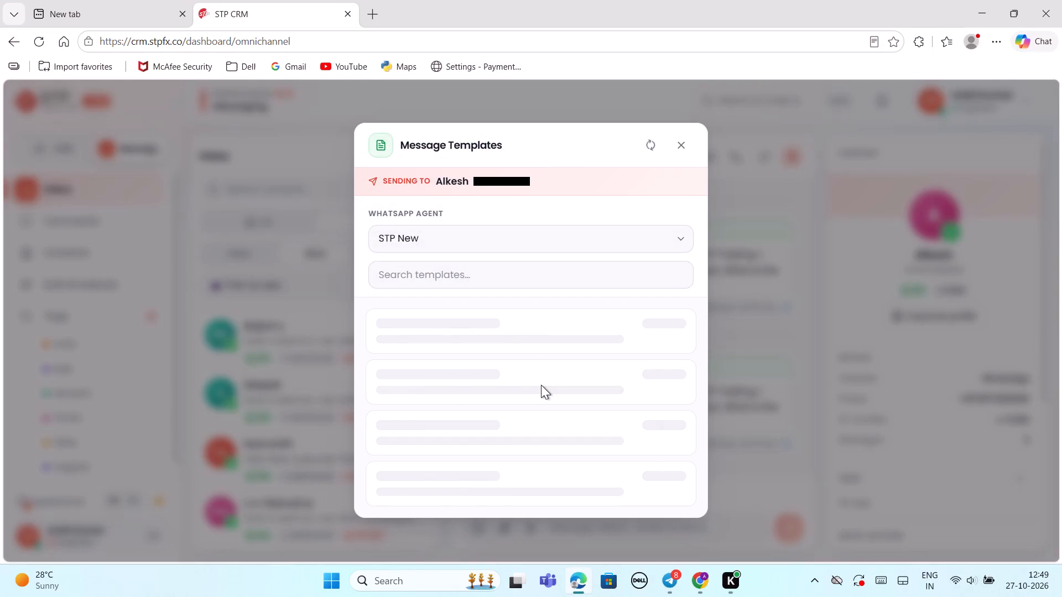
pyautogui.scroll(-1, 541, 385)
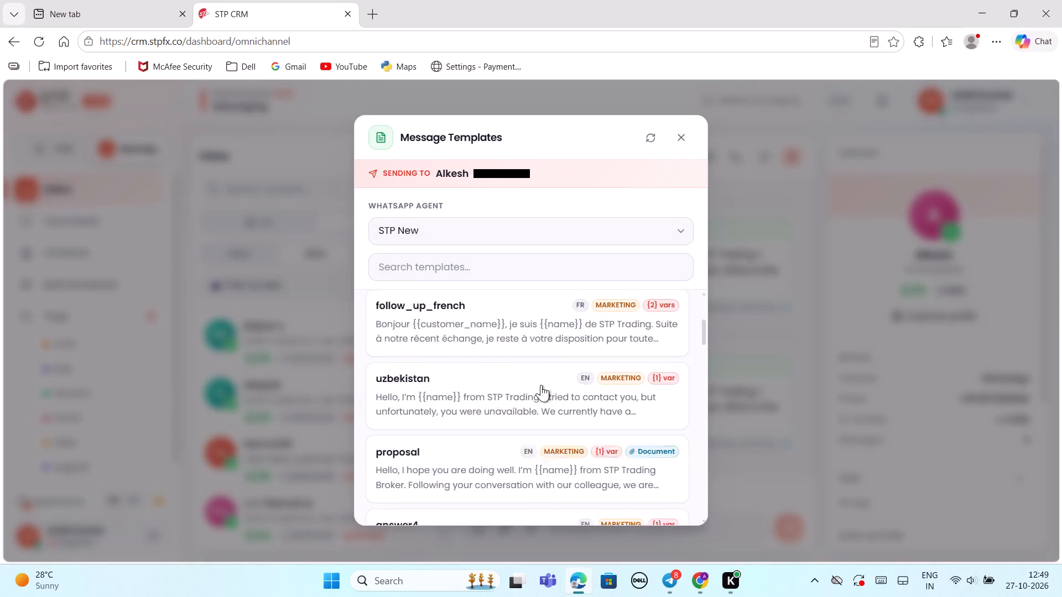
pyautogui.scroll(-3, 541, 385)
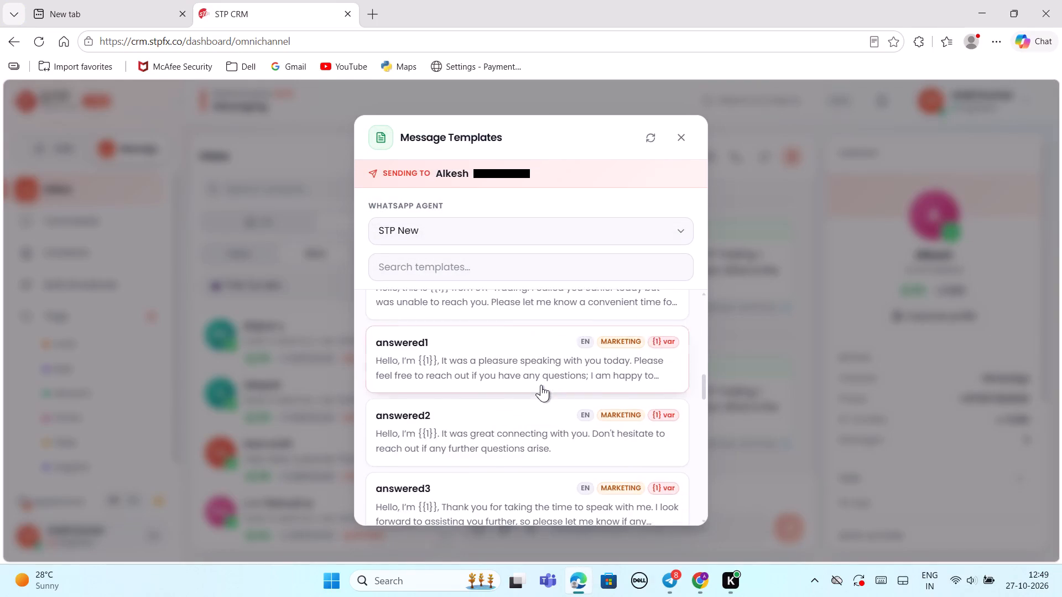
pyautogui.scroll(-1, 541, 385)
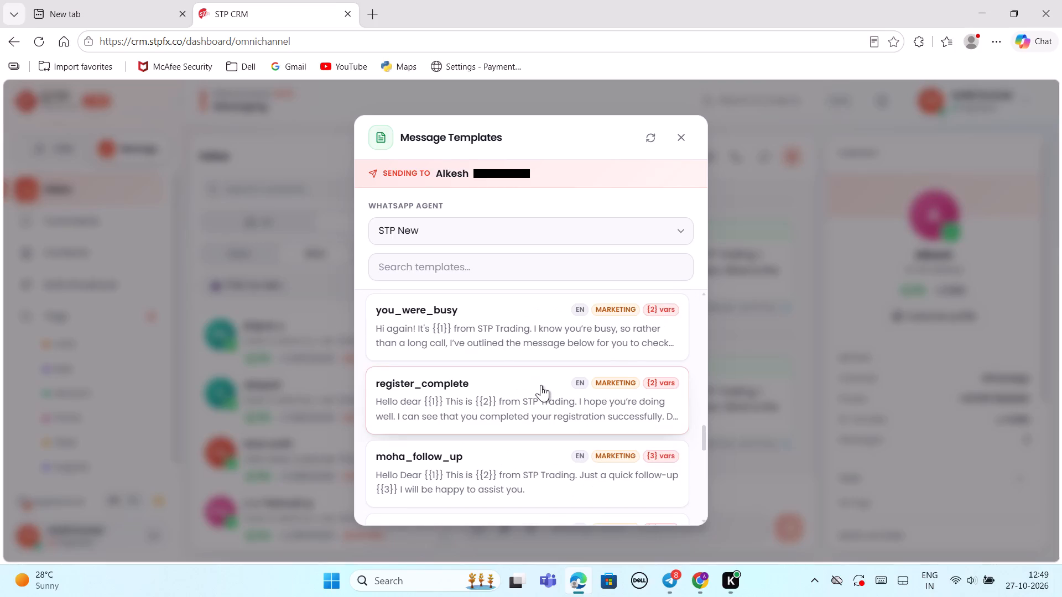
pyautogui.scroll(-1, 498, 354)
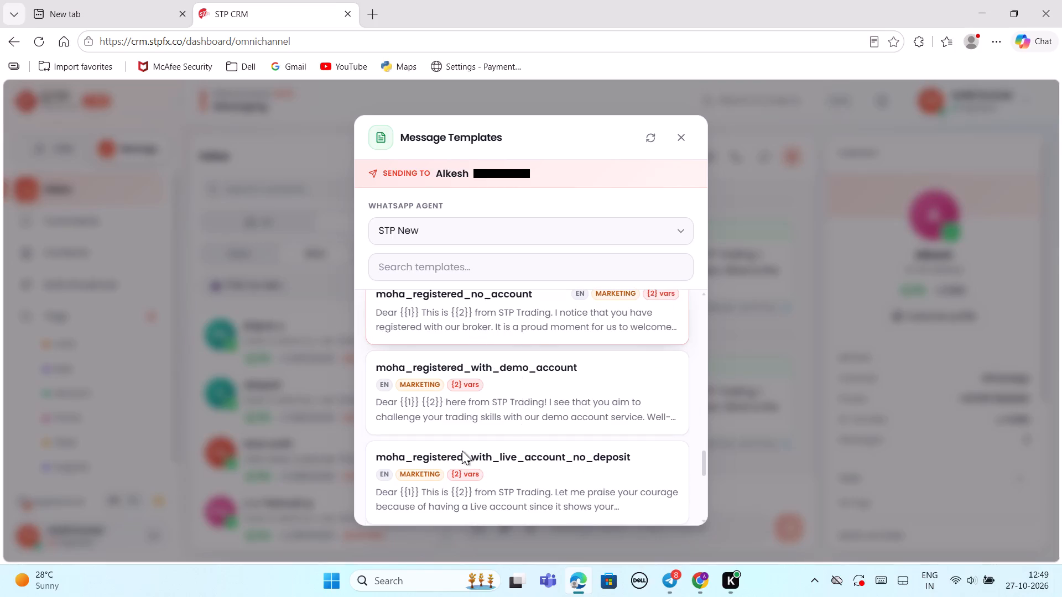
pyautogui.click(533, 457)
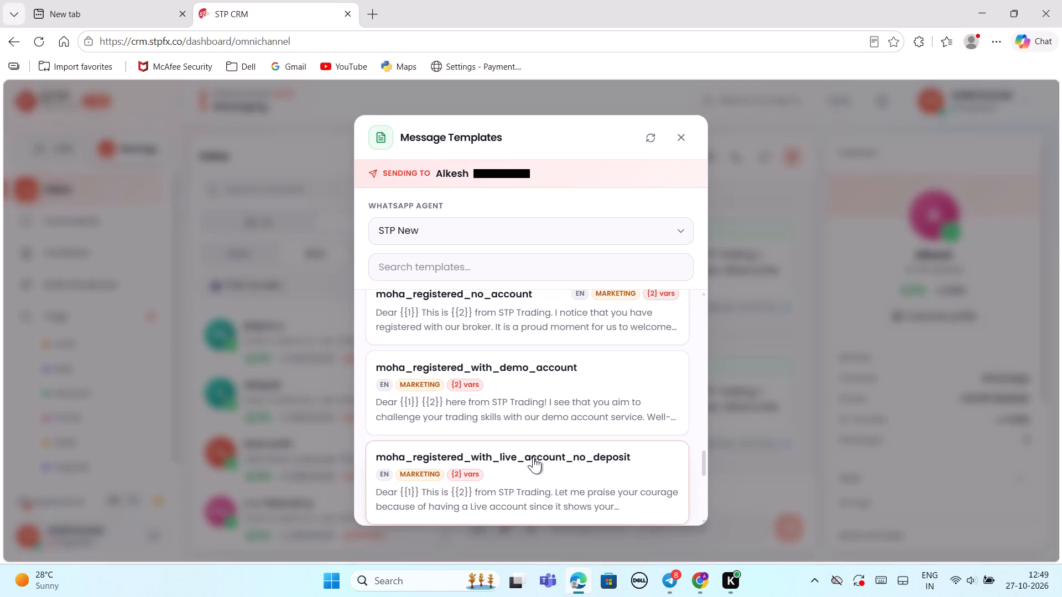
# Fill template variable {{1}} with the customer's first name, Alkesh.
pyautogui.click(434, 438)
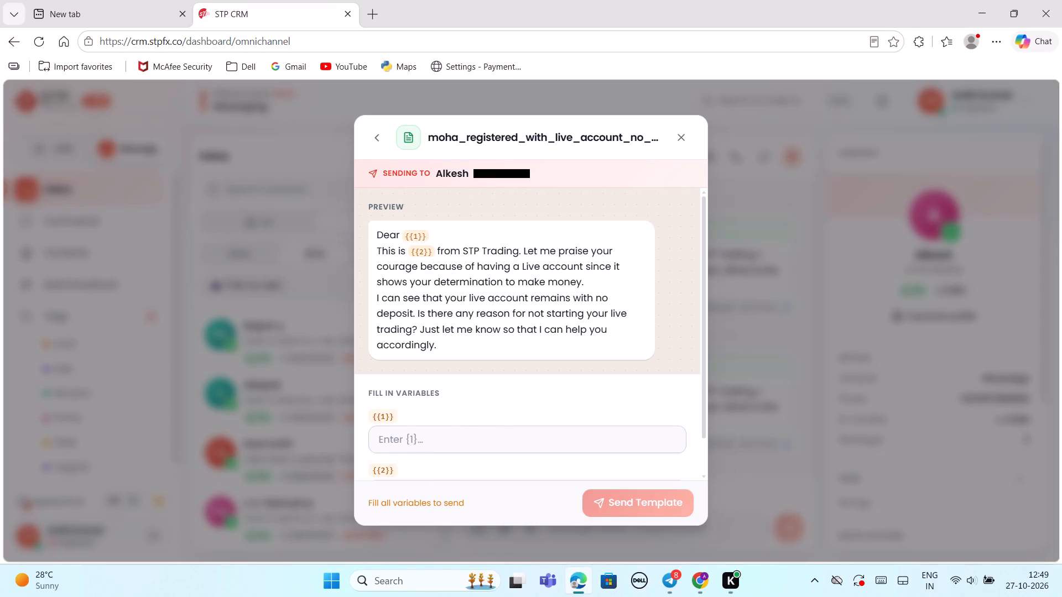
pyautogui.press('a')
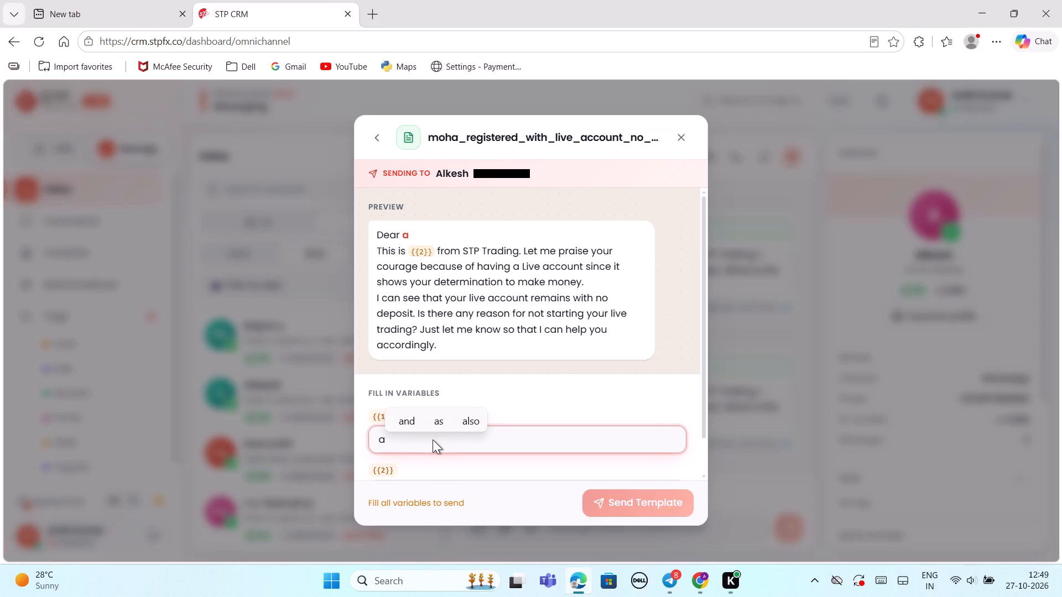
pyautogui.press('BackSpace')
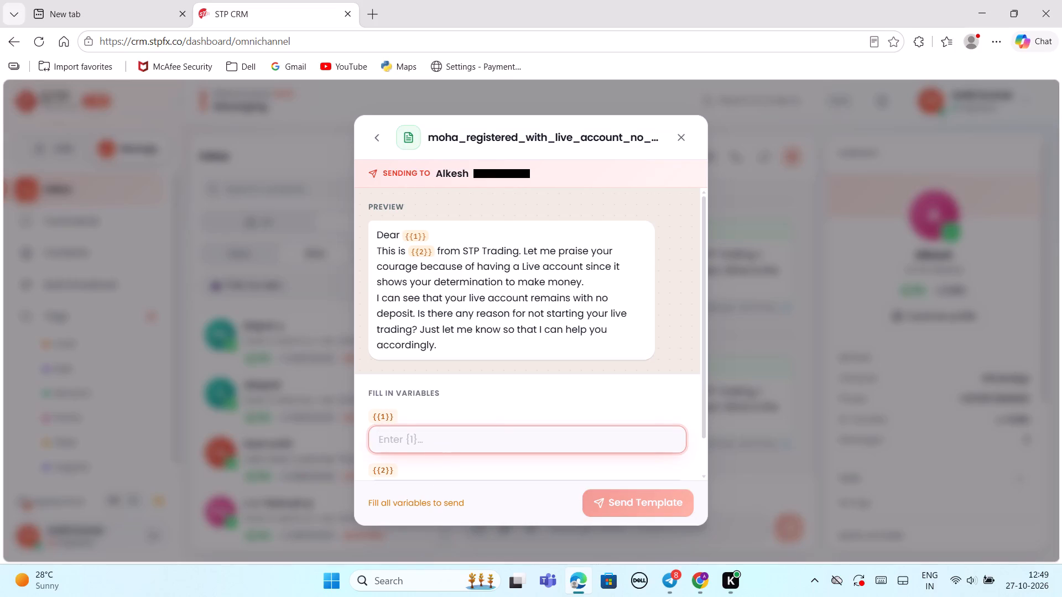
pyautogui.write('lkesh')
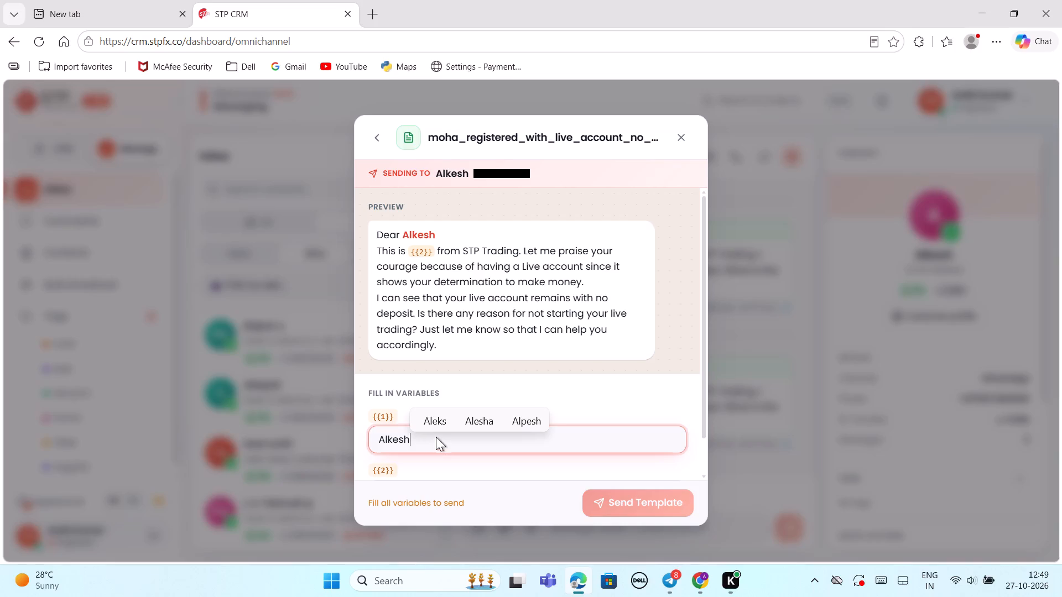
# Switch to the call sheet in Chrome to view the customer's row 218.
pyautogui.click(699, 586)
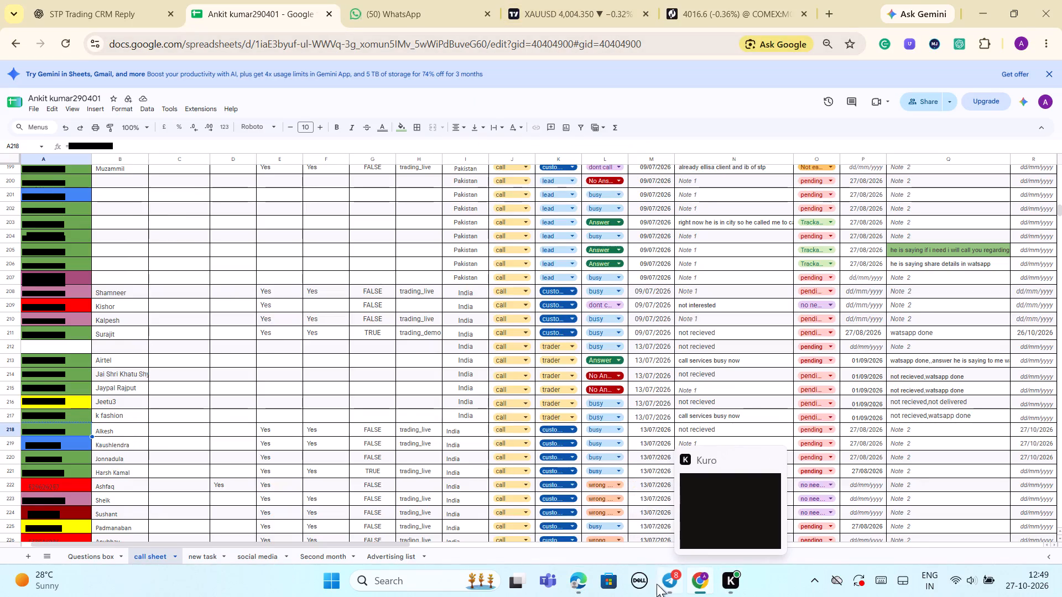
# Switch to STP CRM in Microsoft Edge.
pyautogui.click(579, 579)
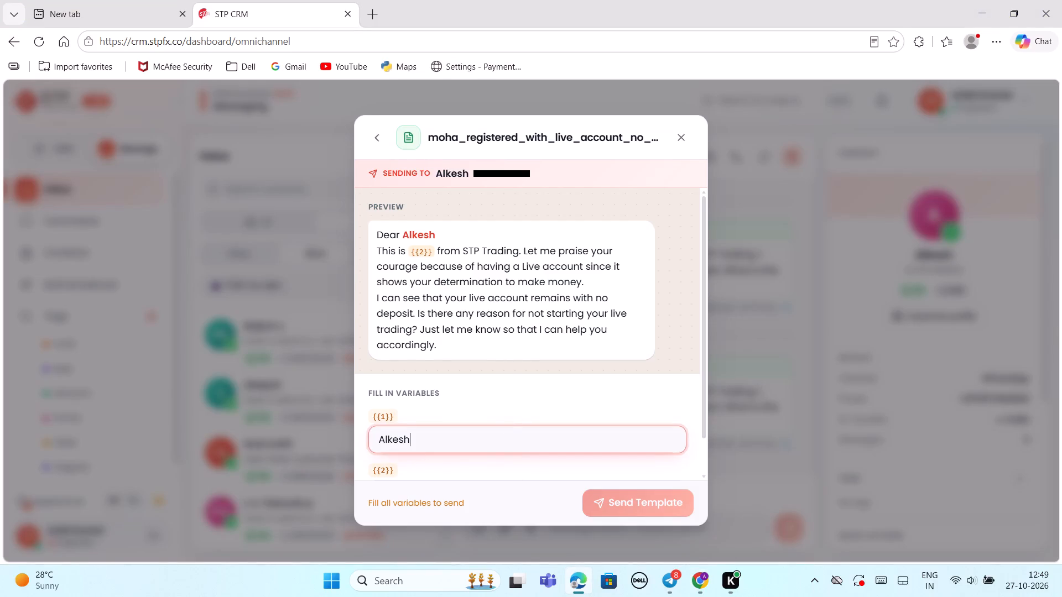
# Fill the template's sender-name variable with Ankit and send the registered-with-live-account template to Alkesh.
pyautogui.scroll(-1, 445, 427)
pyautogui.click(430, 455)
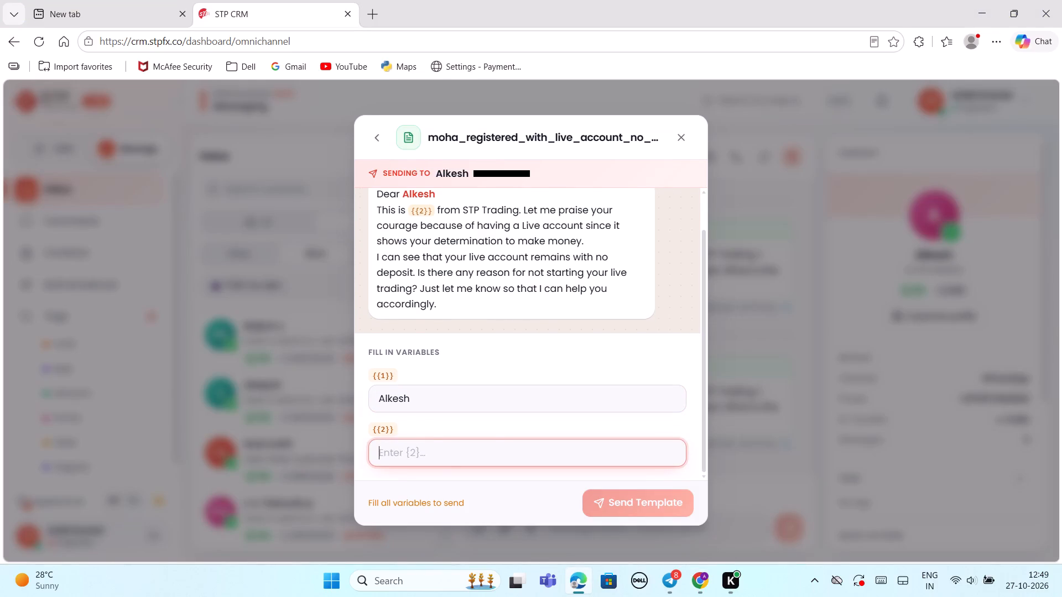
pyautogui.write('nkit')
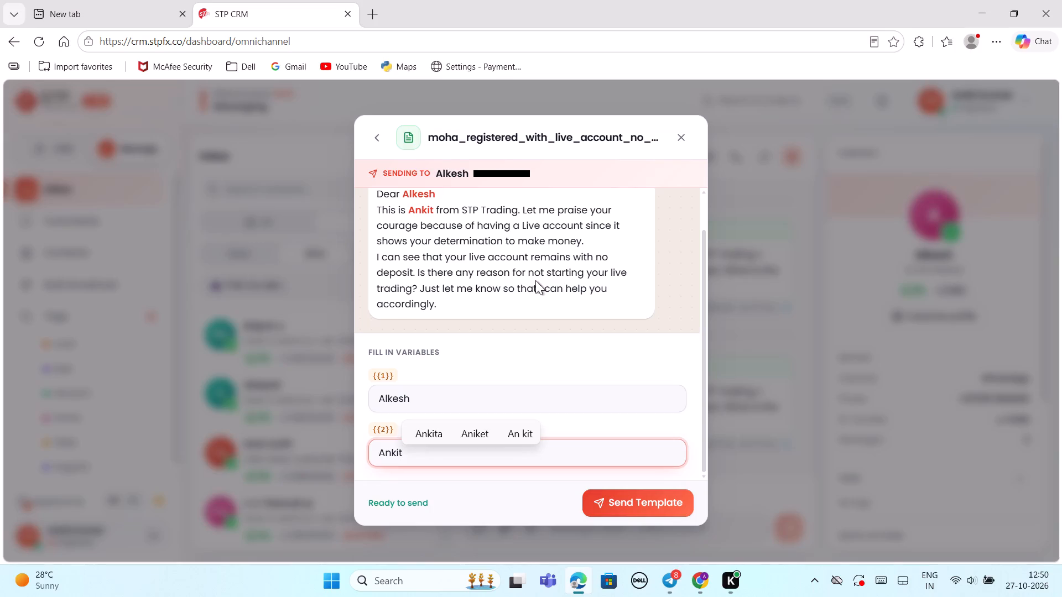
pyautogui.scroll(-2, 581, 284)
pyautogui.scroll(-2, 589, 372)
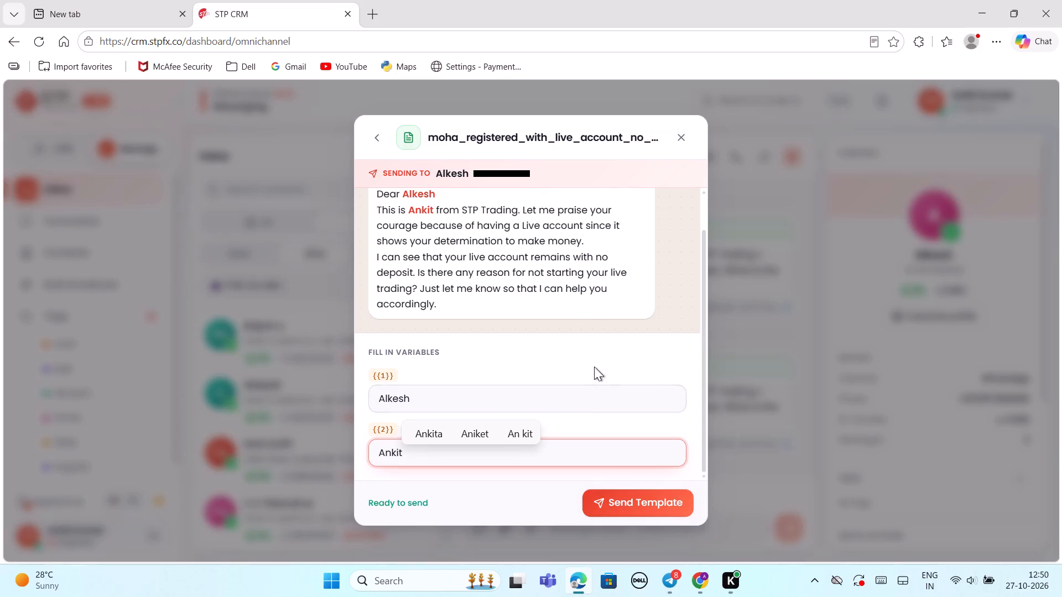
pyautogui.click(591, 361)
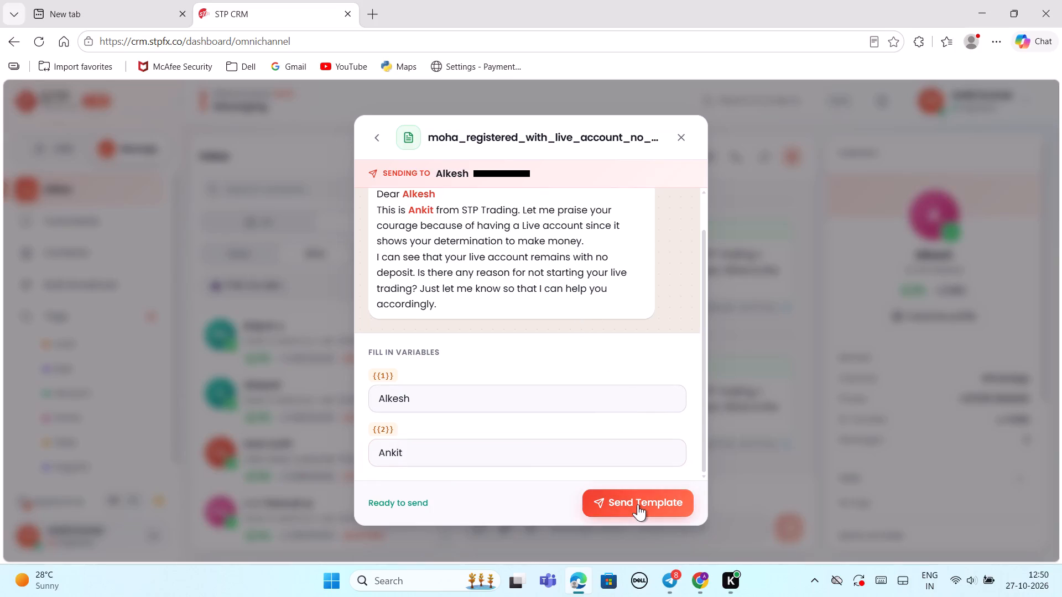
pyautogui.click(638, 504)
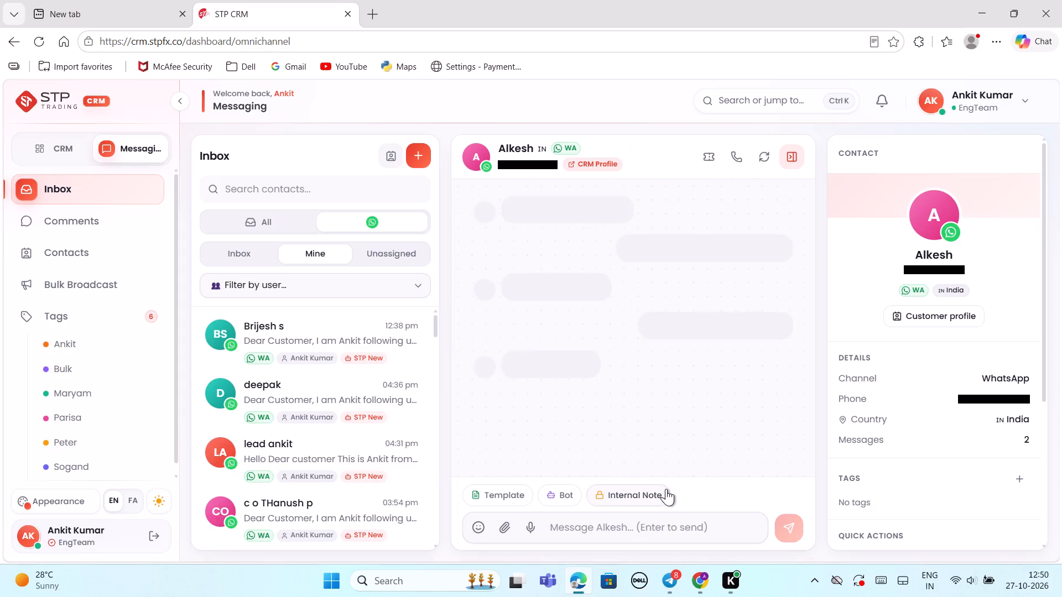
pyautogui.scroll(-2, 658, 376)
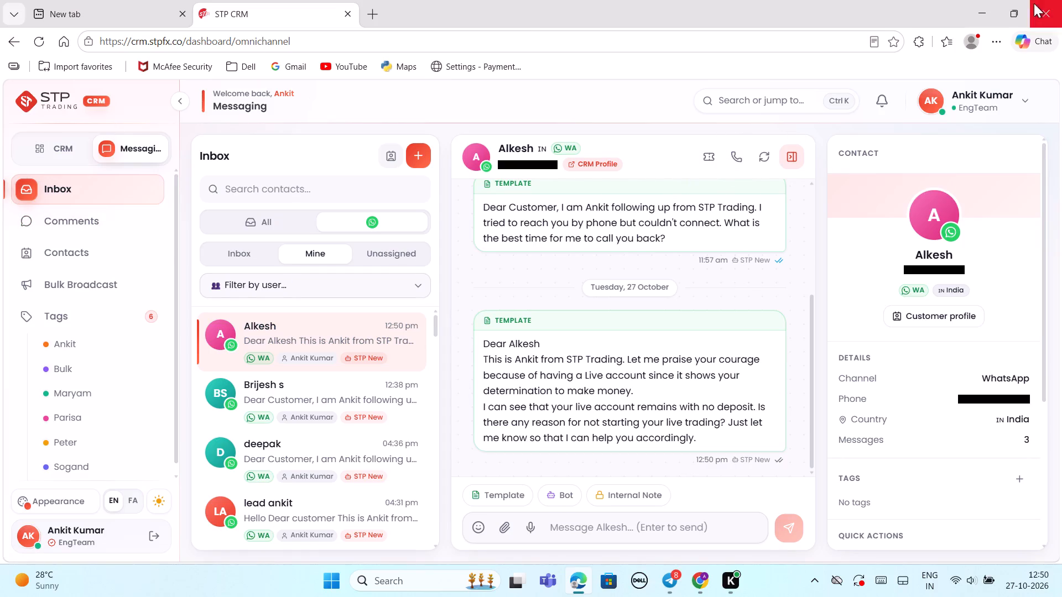
# Switch to the call sheet in Google Chrome and look back through the earlier customer rows up to the column headers.
pyautogui.click(697, 584)
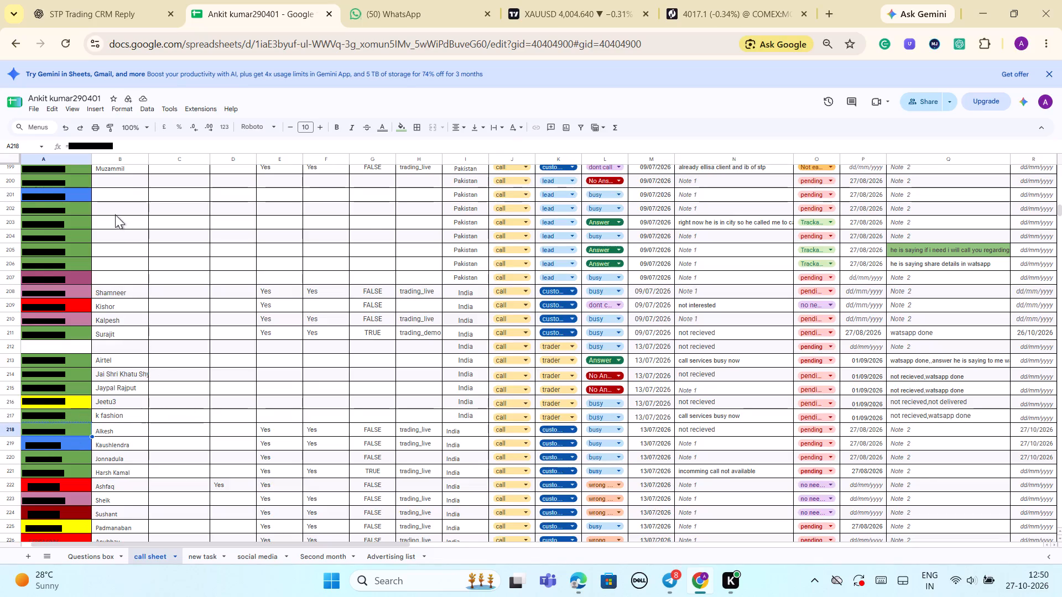
pyautogui.scroll(3, 116, 221)
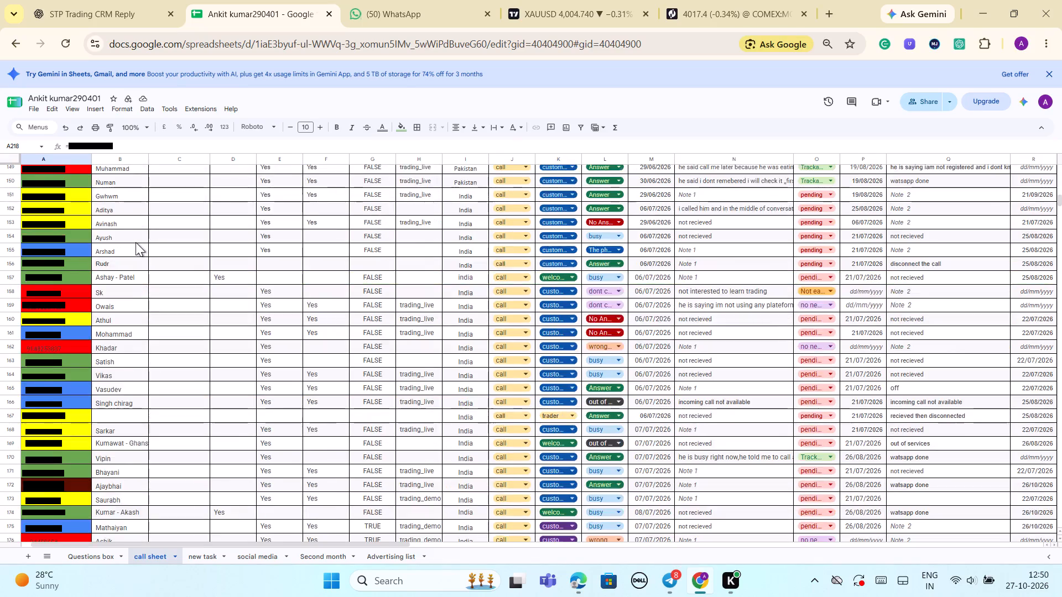
pyautogui.scroll(5, 136, 242)
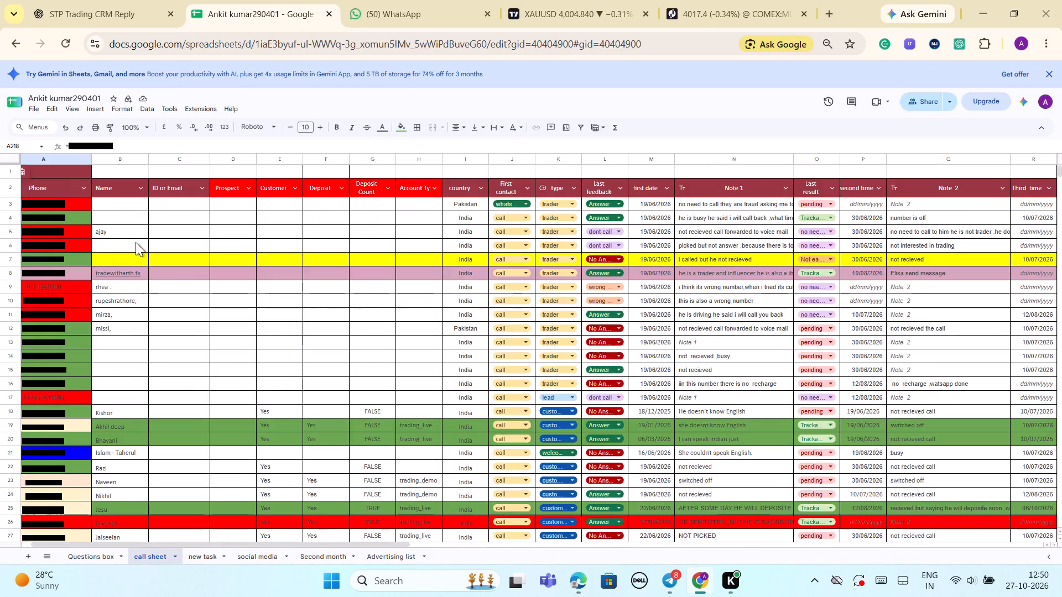
pyautogui.scroll(5, 136, 242)
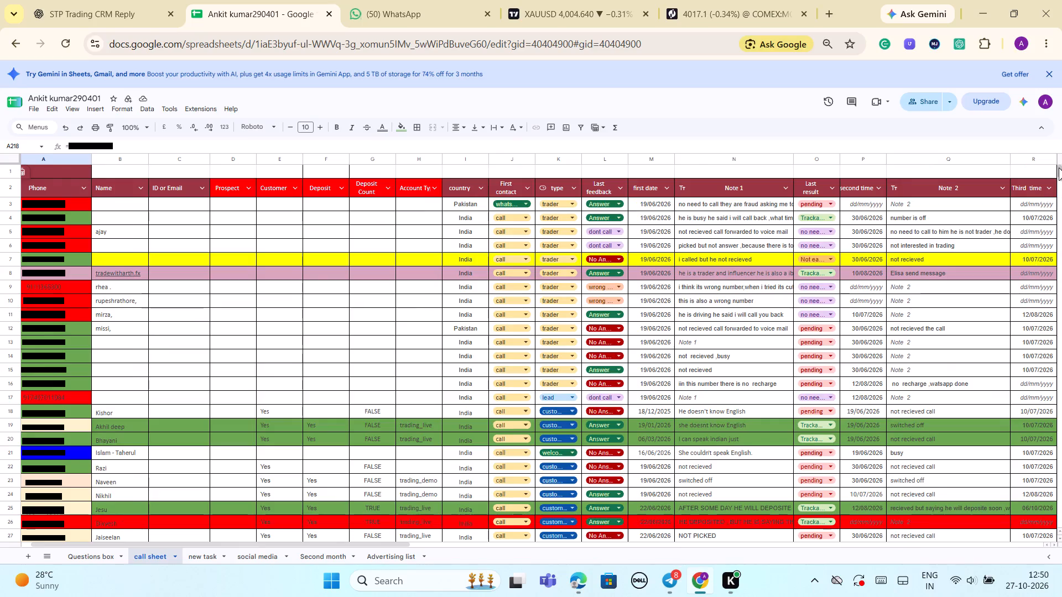
# Look over the earlier contacts' follow-up dates and notes in the Chrome call sheet and select the phone number in cell A35.
pyautogui.moveTo(1059, 167); pyautogui.dragTo(1059, 174)
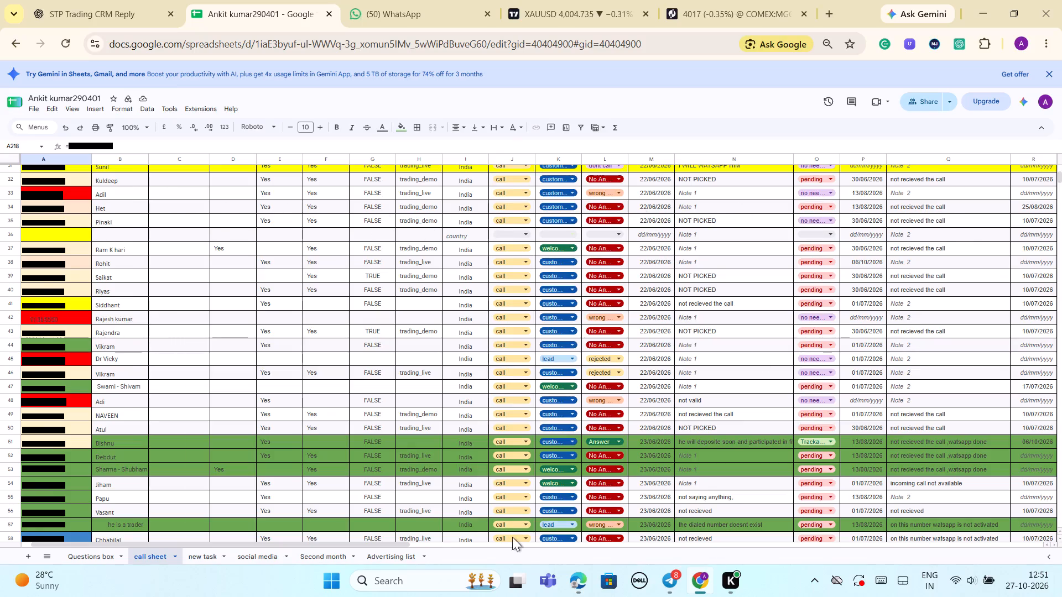
pyautogui.moveTo(399, 544); pyautogui.dragTo(493, 539)
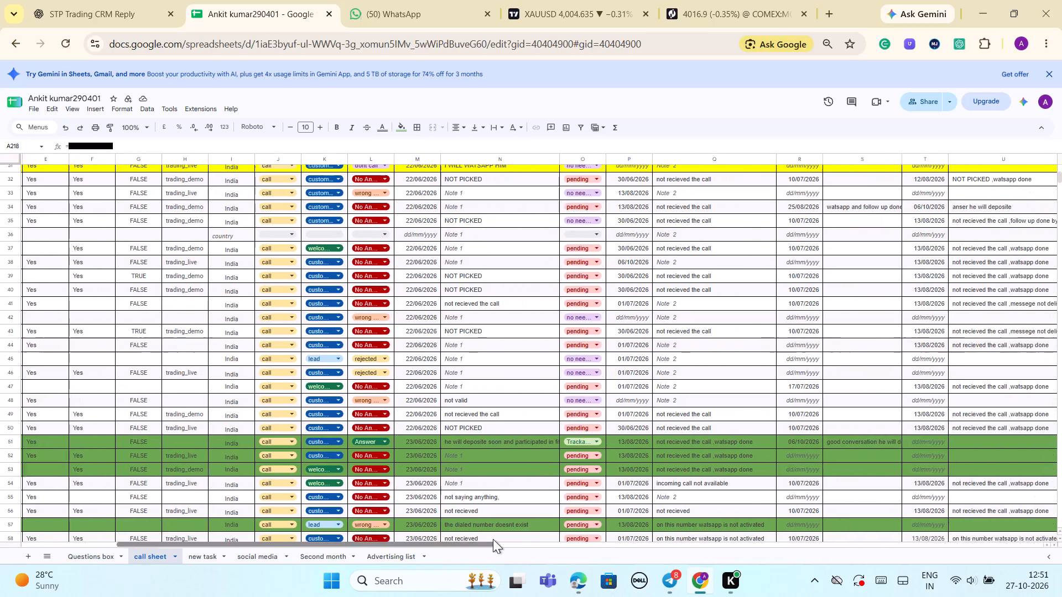
pyautogui.moveTo(493, 539); pyautogui.dragTo(500, 538)
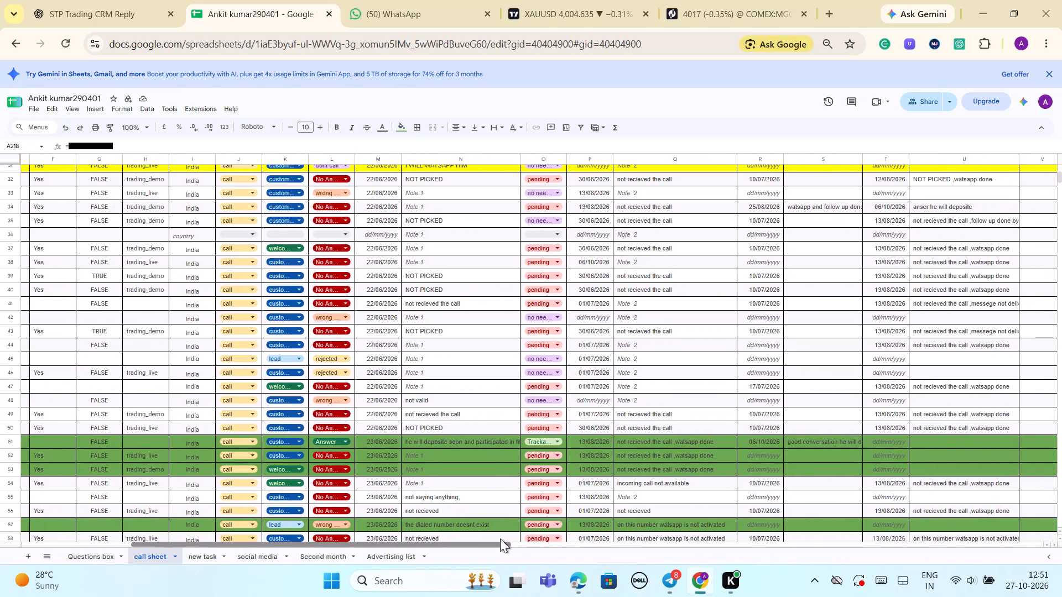
pyautogui.moveTo(500, 538); pyautogui.dragTo(350, 542)
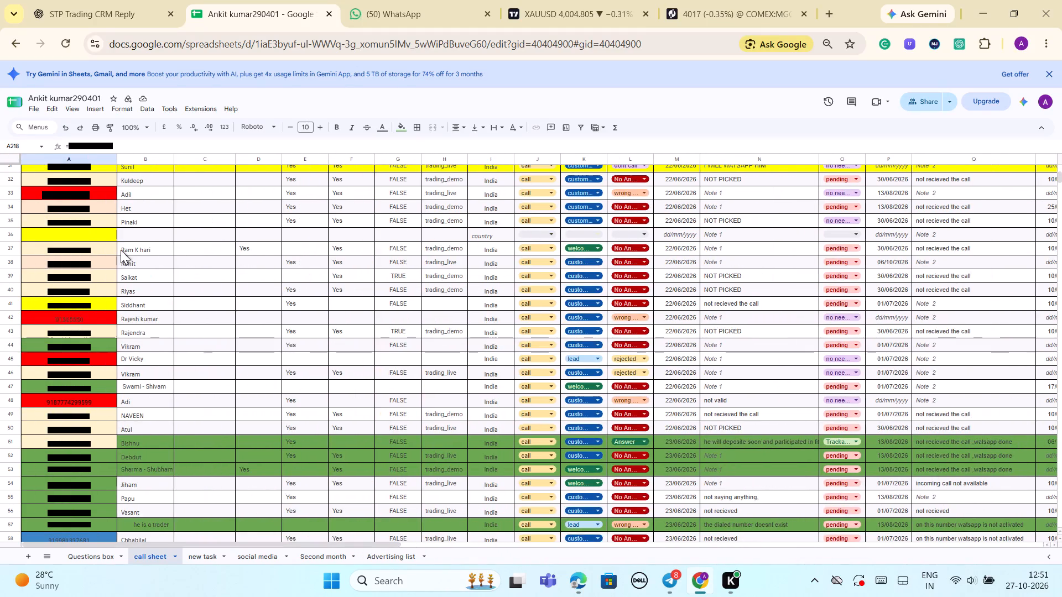
pyautogui.click(105, 216)
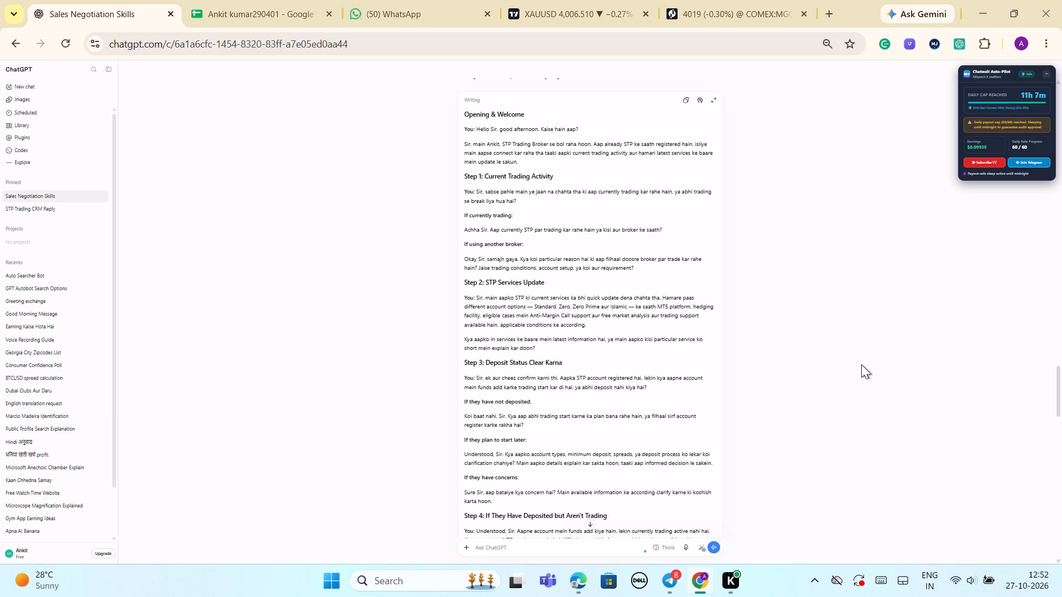
# Switch to the Chrome call sheet and copy the phone number in cell A35.
pyautogui.click(226, 13)
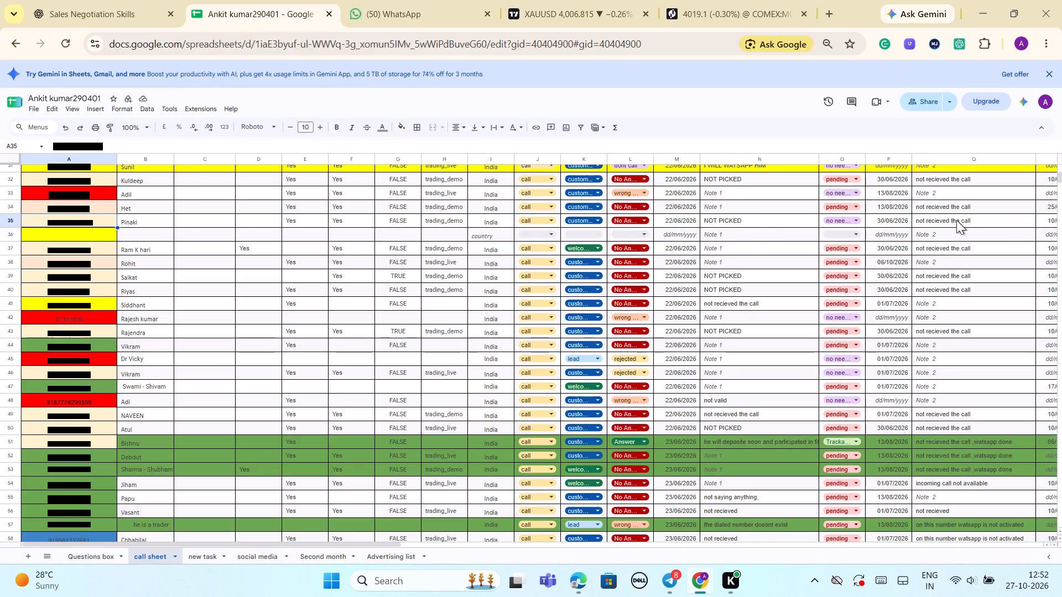
pyautogui.click(92, 221)
pyautogui.rightClick(92, 221)
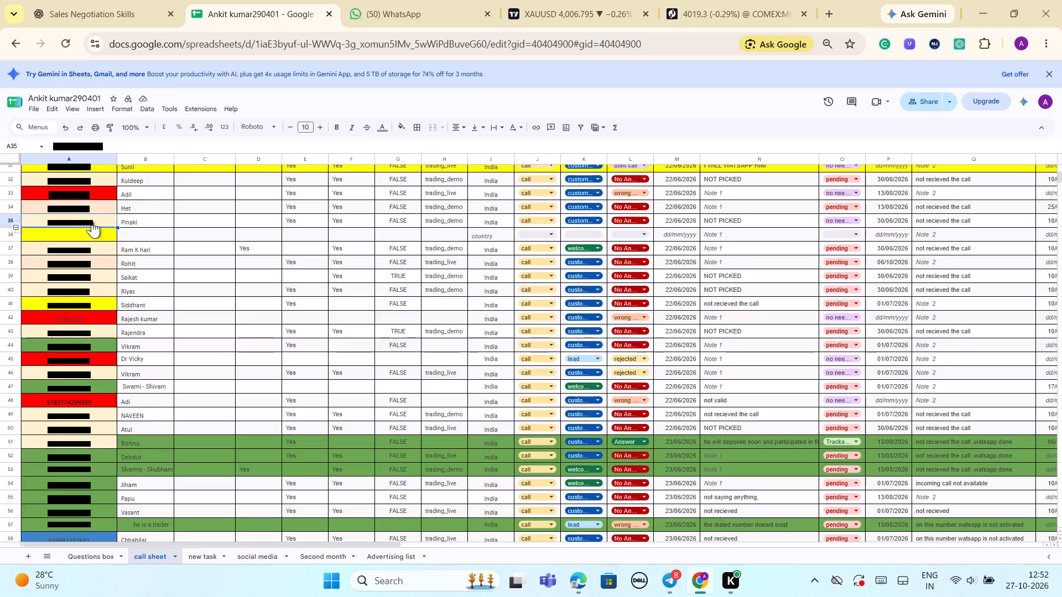
pyautogui.click(106, 229)
# In STP CRM in Microsoft Edge, search existing contacts for the copied number and open the chat, dismissing the template chooser.
pyautogui.click(569, 575)
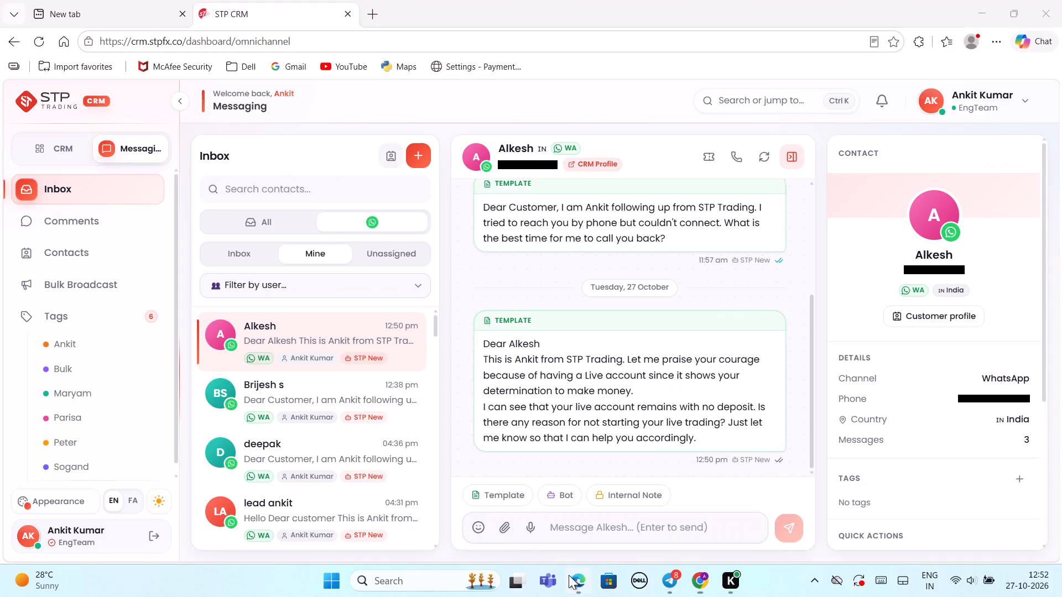
pyautogui.click(395, 157)
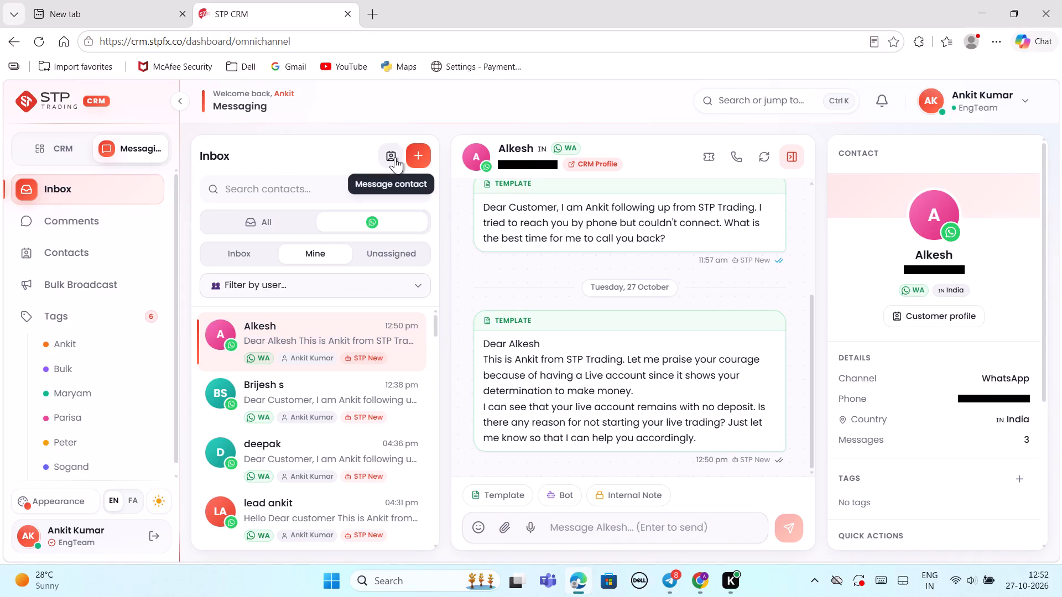
pyautogui.click(473, 218)
pyautogui.rightClick(474, 231)
pyautogui.click(530, 344)
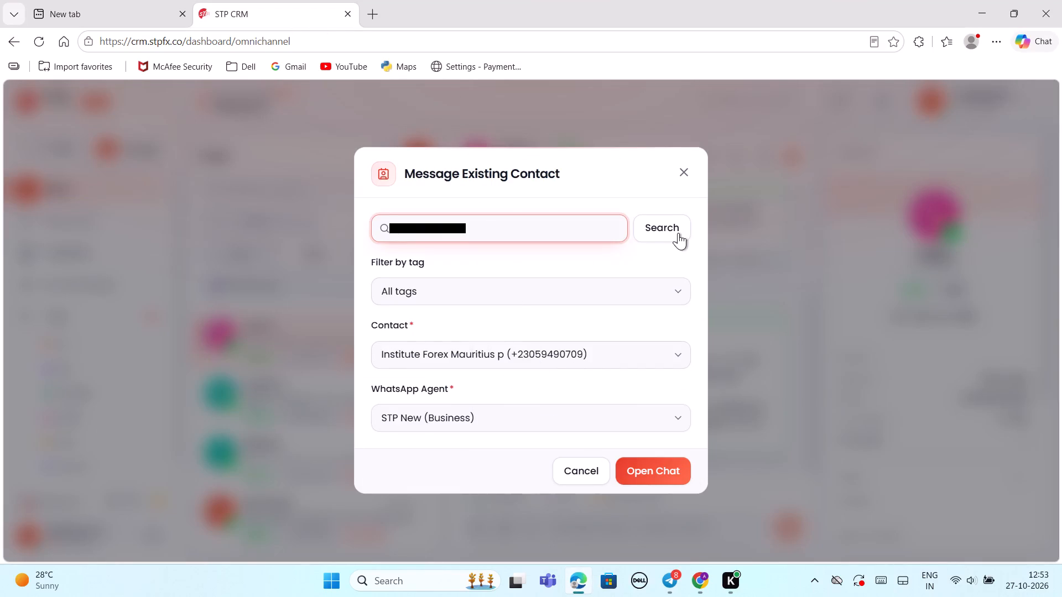
pyautogui.click(678, 233)
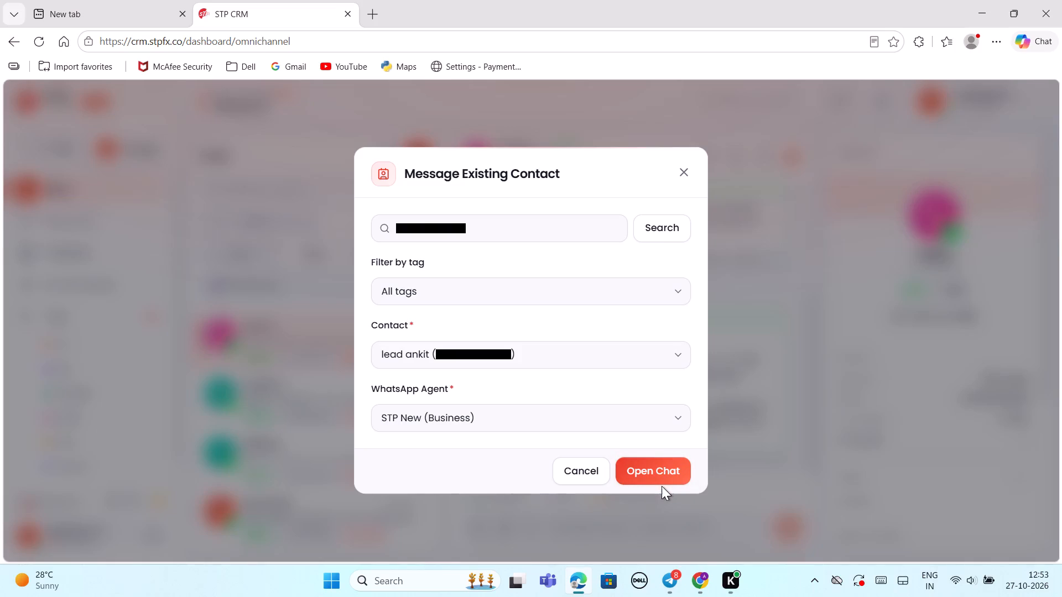
pyautogui.click(657, 478)
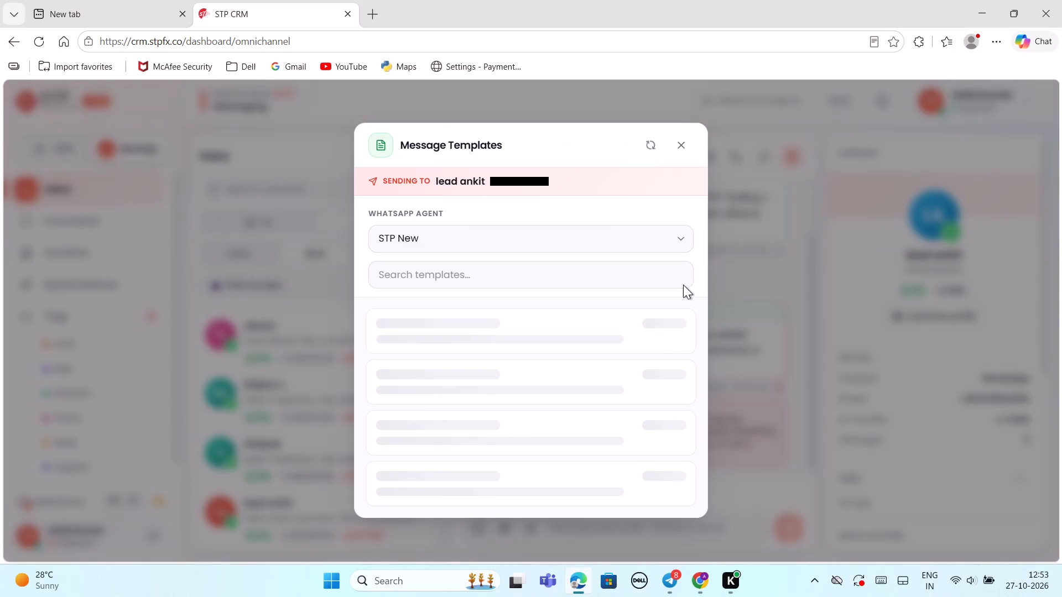
pyautogui.click(680, 135)
# Read through the earlier template messages and their delivery status in the lead ankit conversation.
pyautogui.scroll(-1, 697, 284)
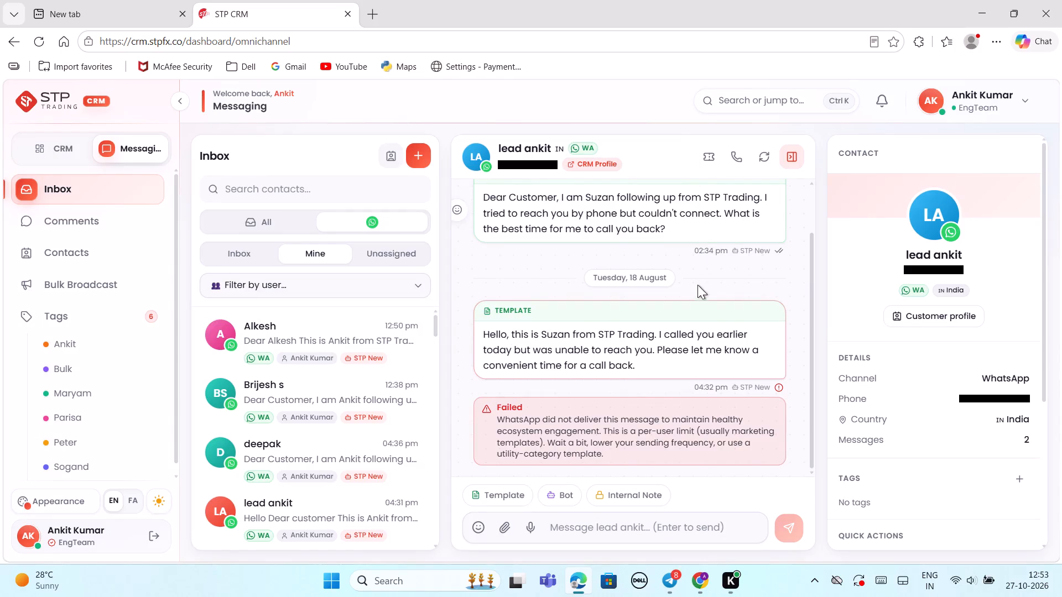
pyautogui.scroll(-2, 697, 285)
pyautogui.scroll(3, 705, 331)
pyautogui.scroll(-3, 705, 333)
pyautogui.scroll(2, 705, 334)
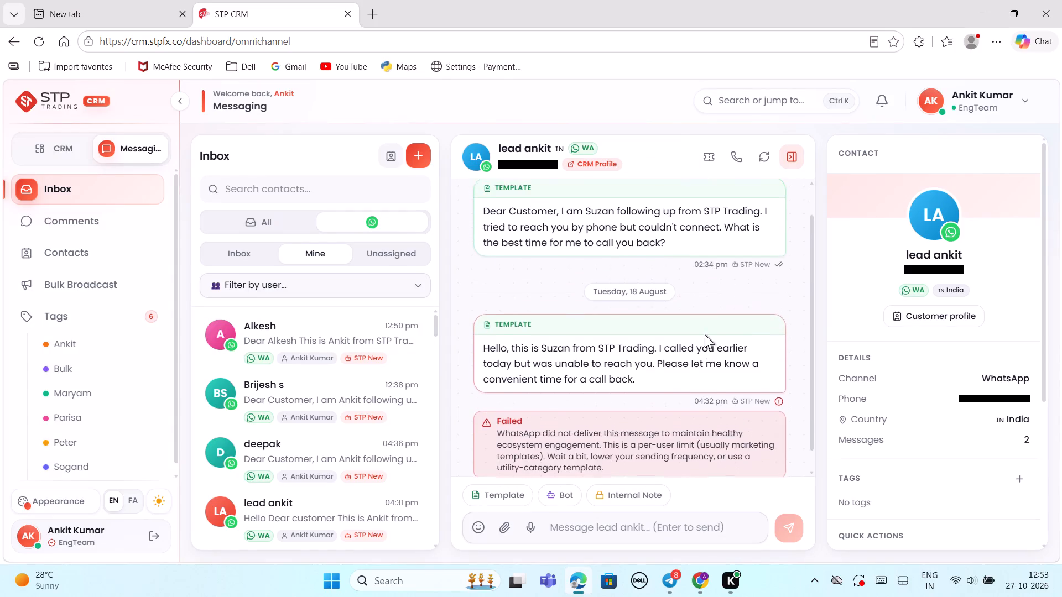
pyautogui.scroll(-4, 660, 329)
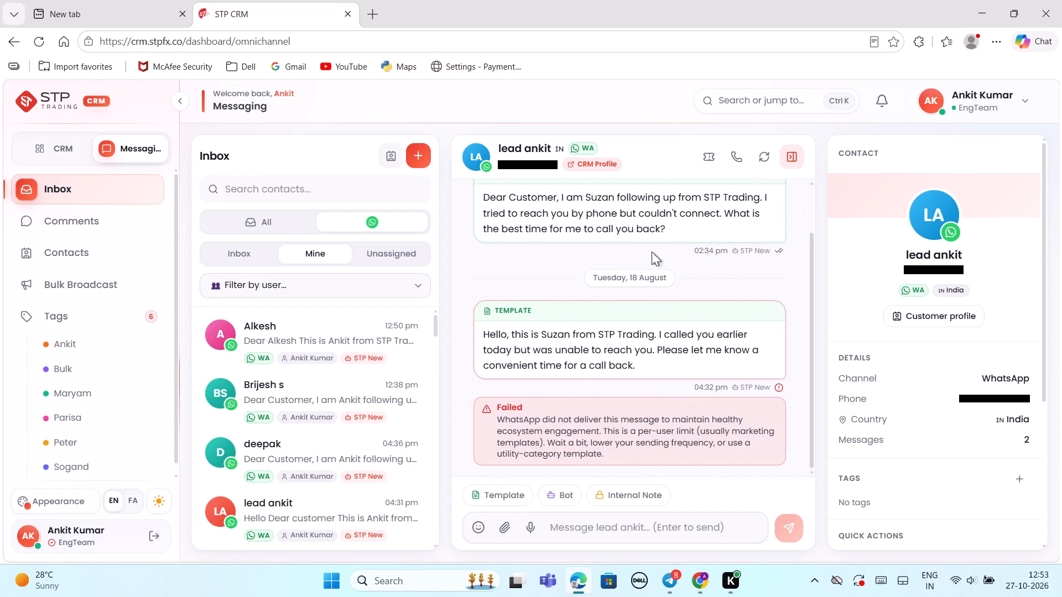
# Send the no_answer_2 template to lead ankit with variable 1 set to Ankit, and check the new message's delivery status.
pyautogui.click(504, 490)
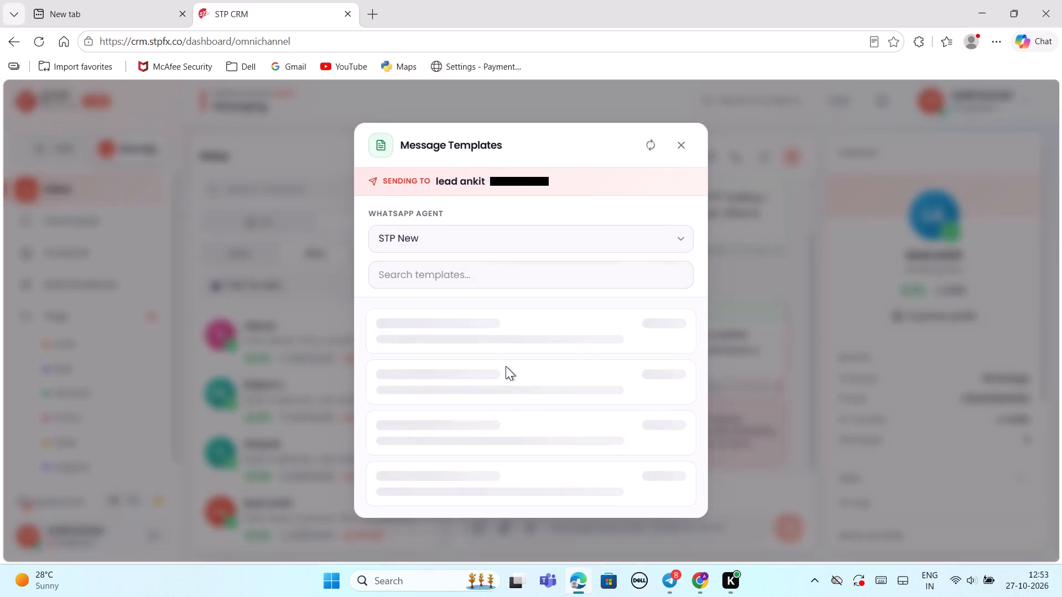
pyautogui.scroll(-1, 506, 366)
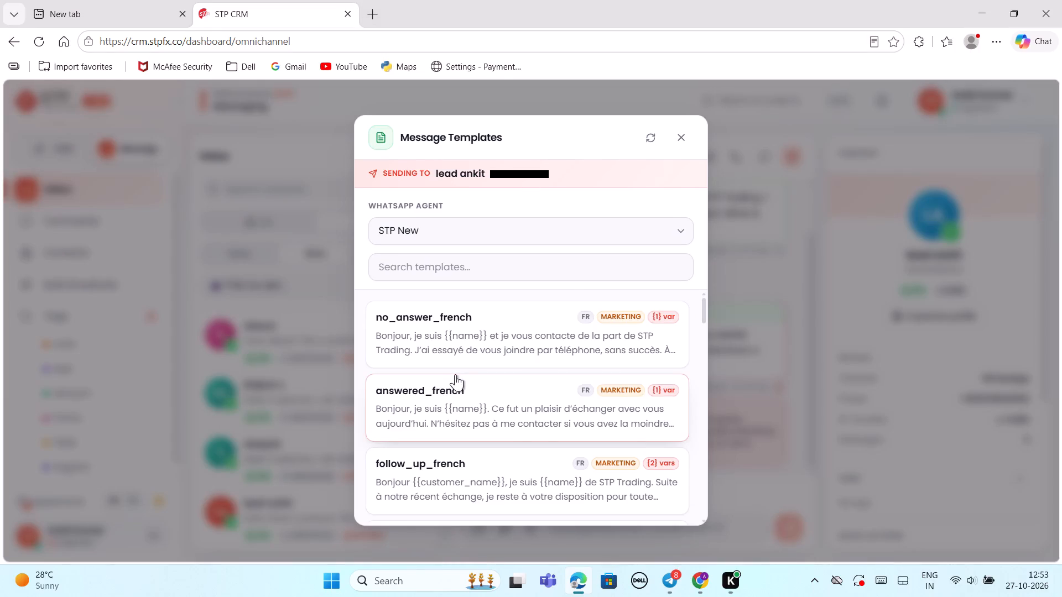
pyautogui.scroll(-2, 455, 374)
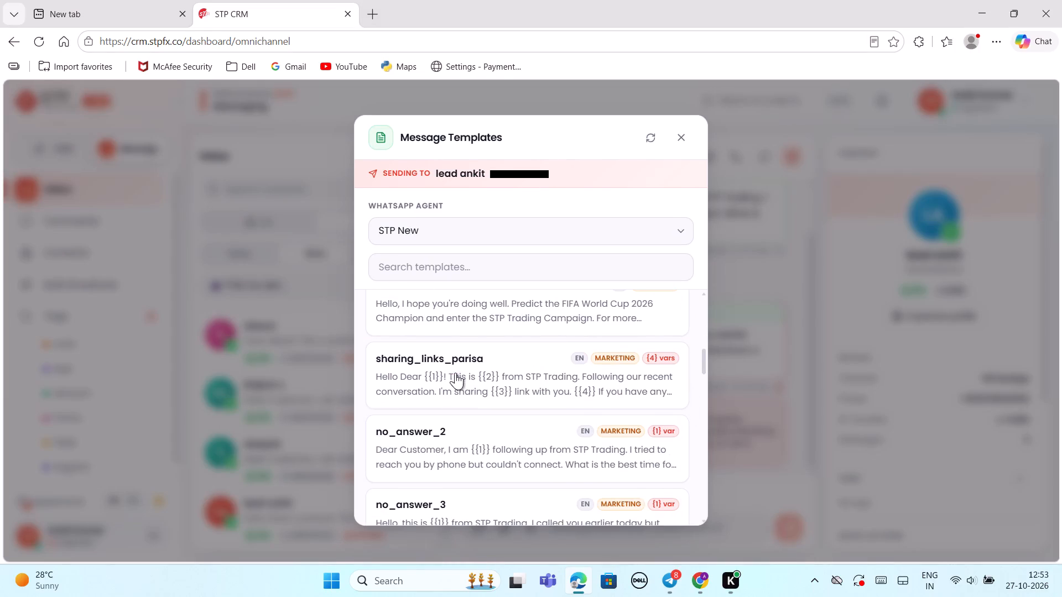
pyautogui.click(467, 440)
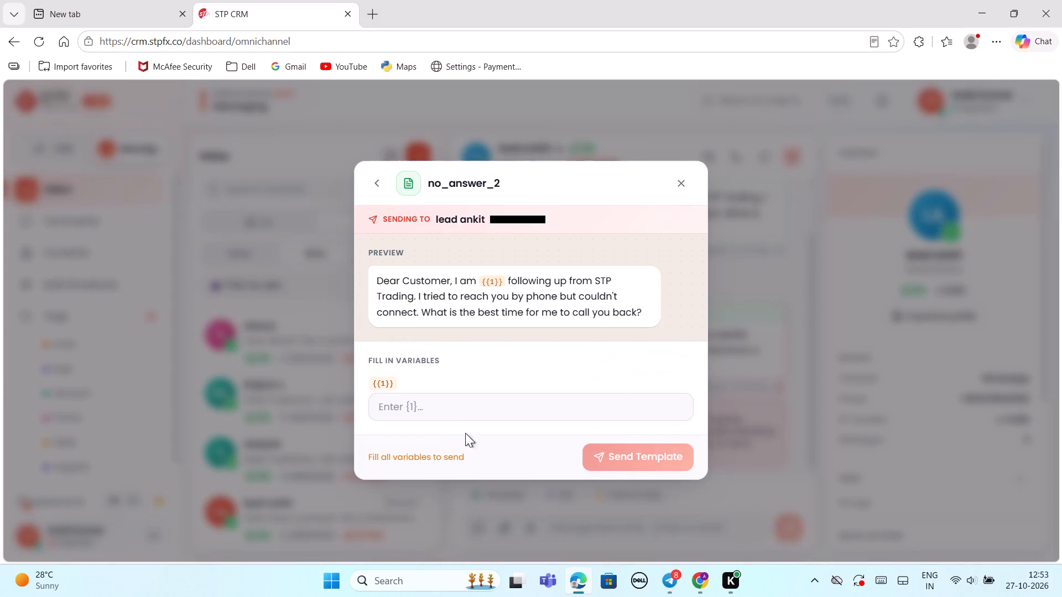
pyautogui.click(432, 407)
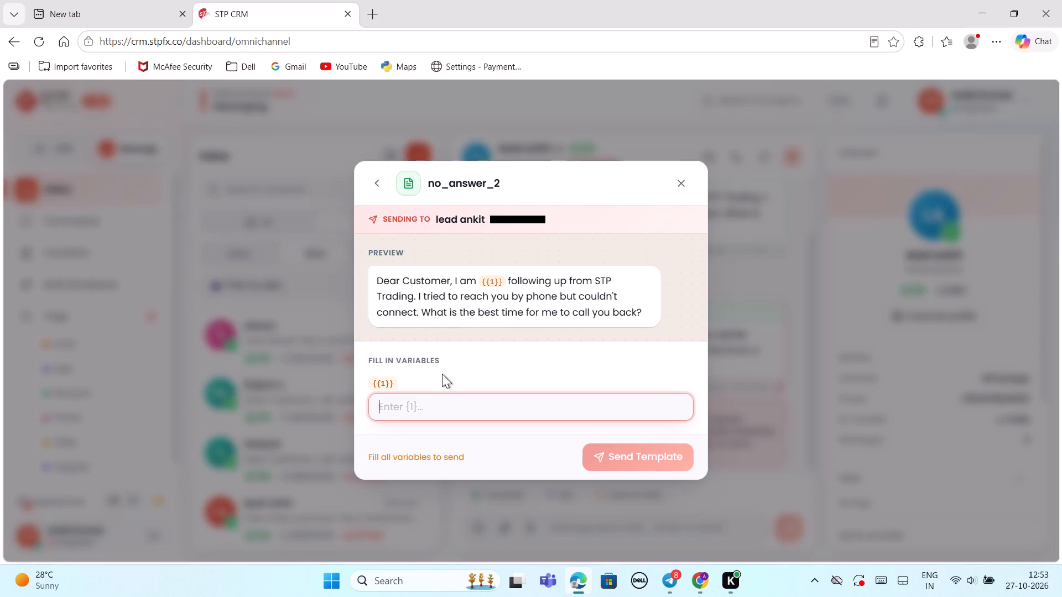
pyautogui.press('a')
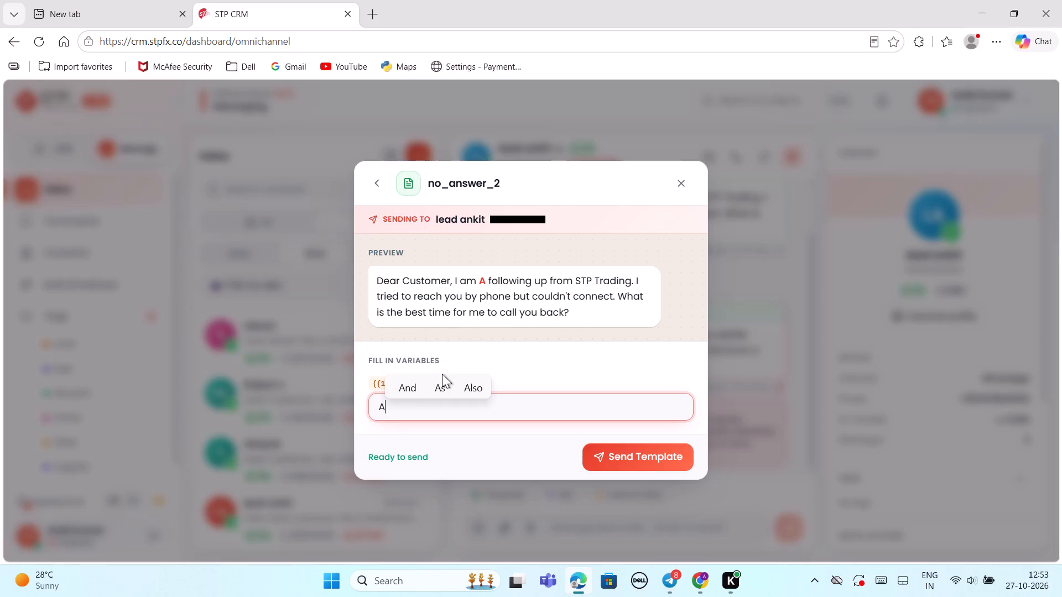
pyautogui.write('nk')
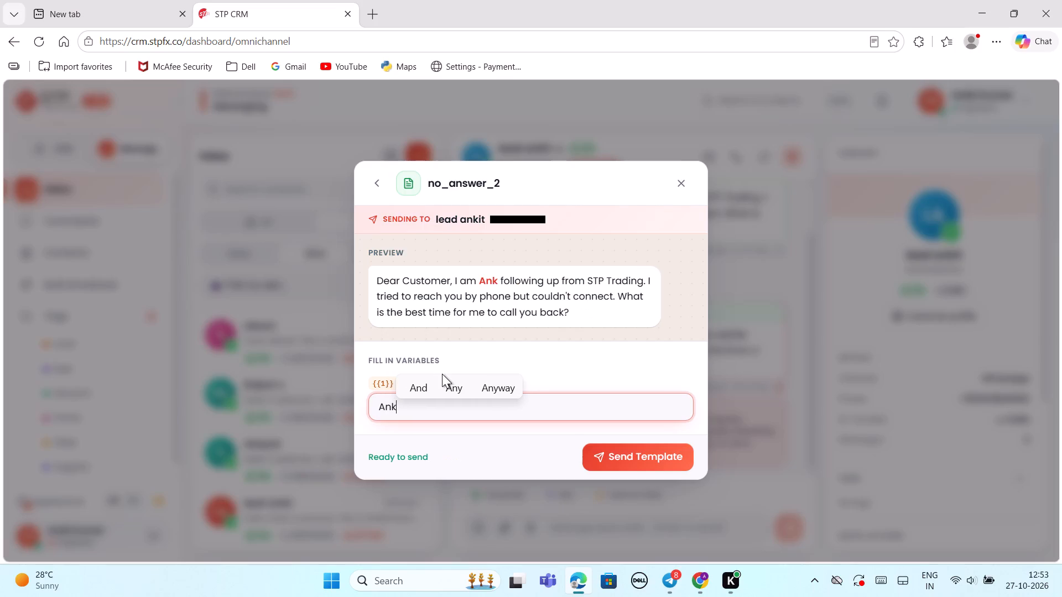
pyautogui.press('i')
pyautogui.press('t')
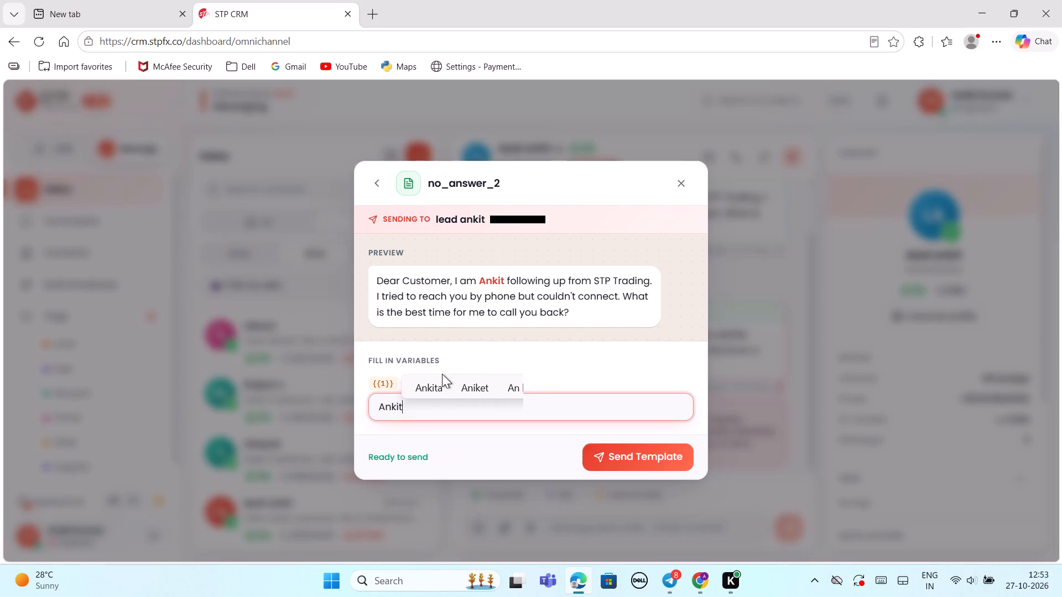
pyautogui.click(518, 361)
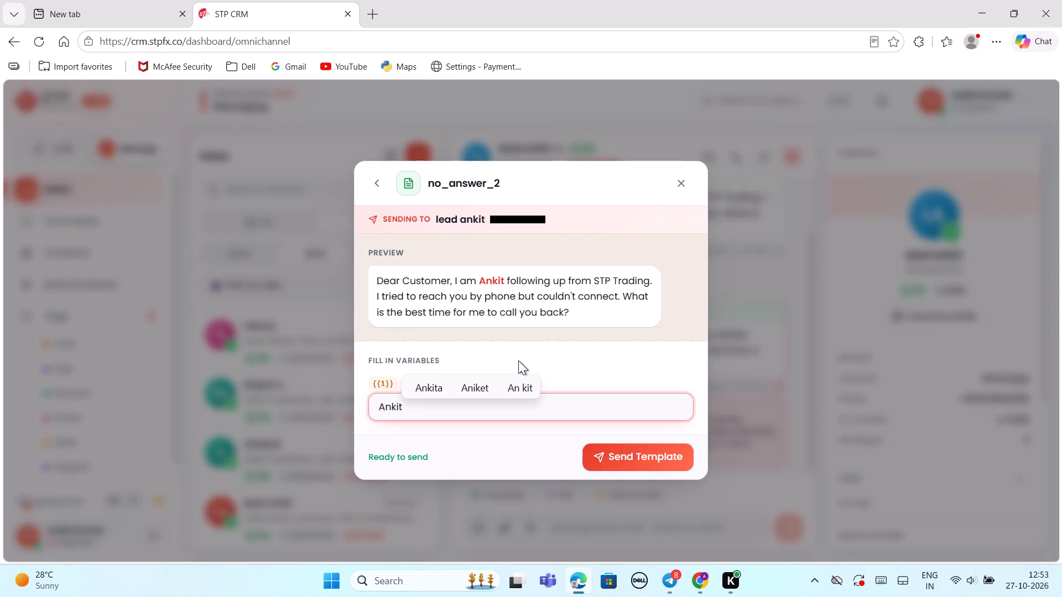
pyautogui.click(525, 360)
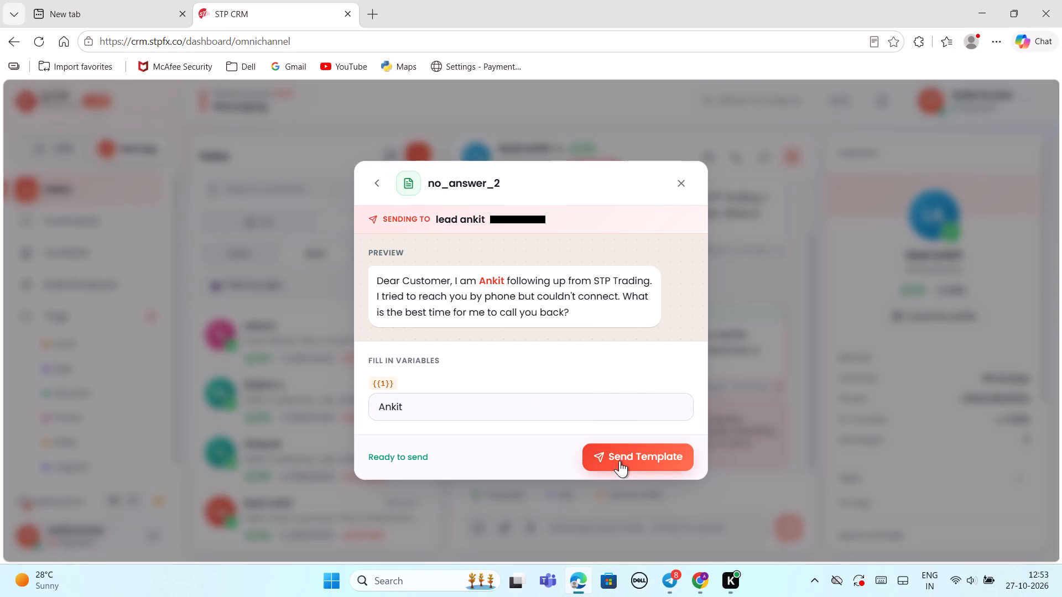
pyautogui.click(619, 460)
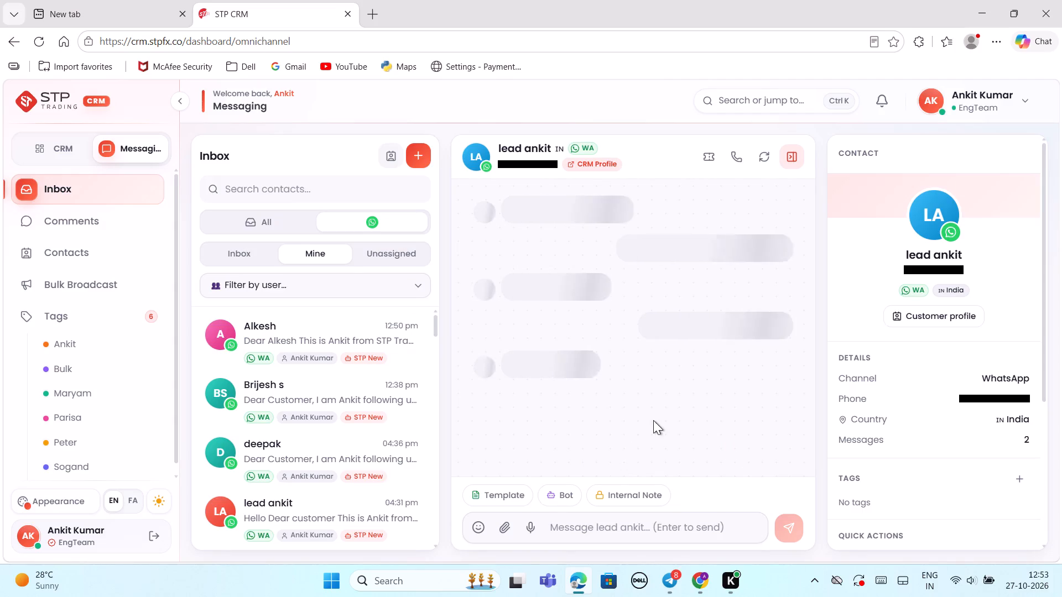
pyautogui.scroll(-2, 610, 354)
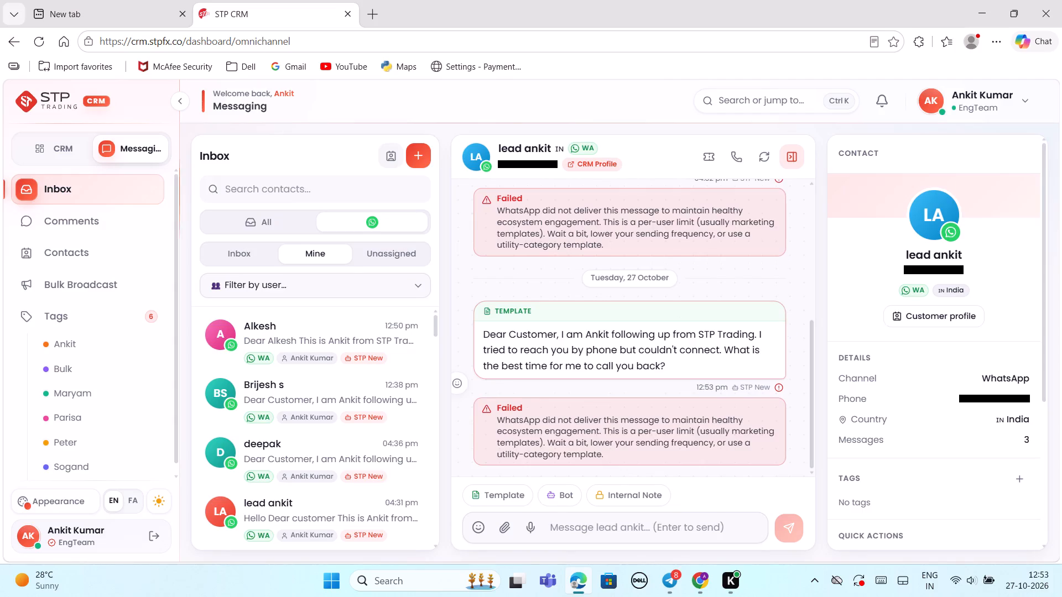
pyautogui.scroll(-1, 610, 354)
pyautogui.scroll(1, 610, 354)
pyautogui.scroll(-2, 610, 354)
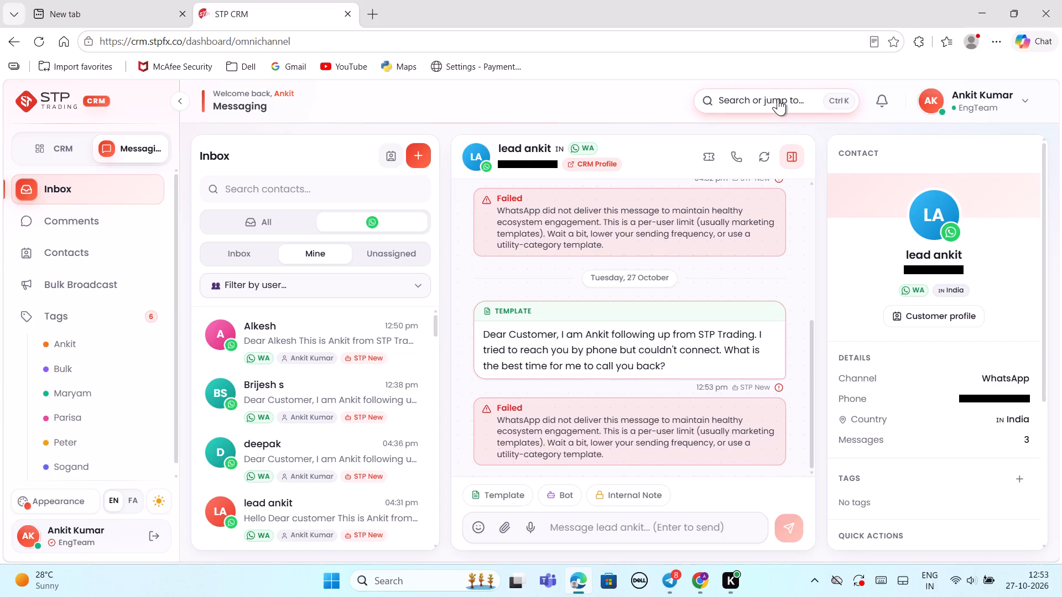
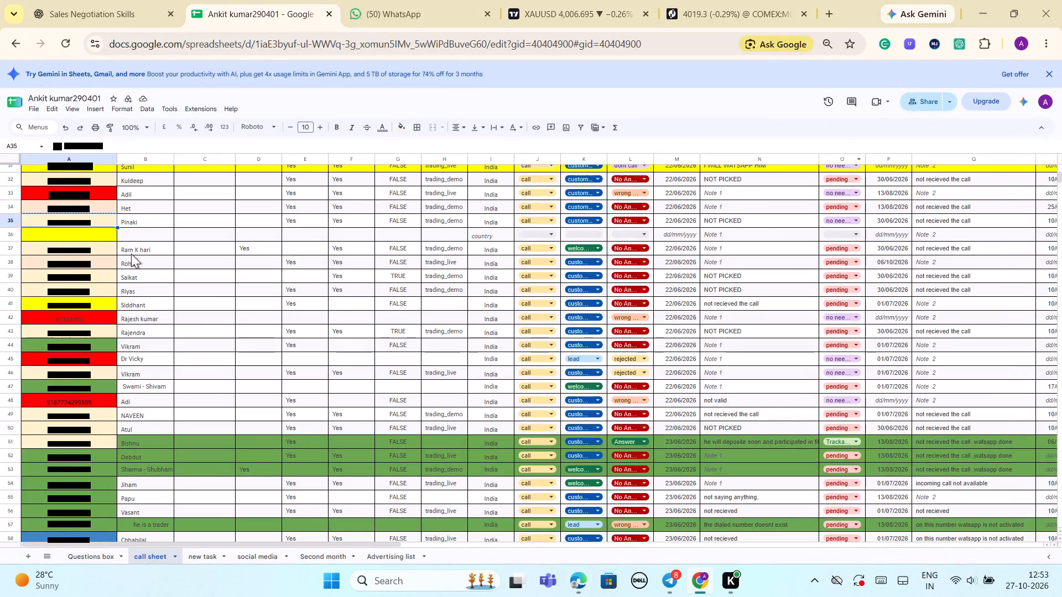
pyautogui.click(103, 236)
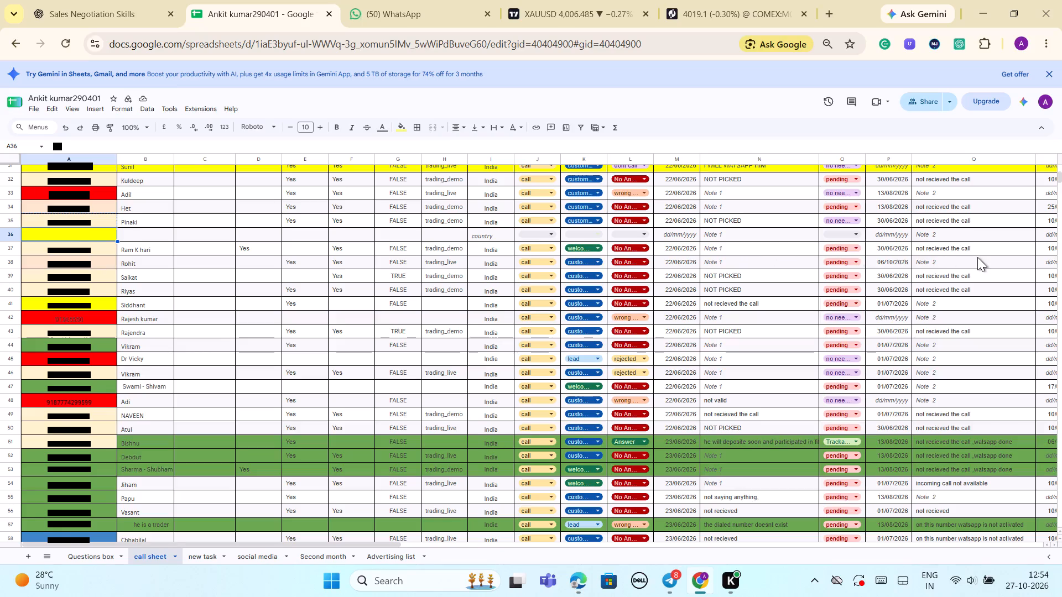
# Look over the follow-up dates and notes from row 32 down to the Pakistan contacts around row 147 in the call sheet.
pyautogui.moveTo(373, 546); pyautogui.dragTo(433, 548)
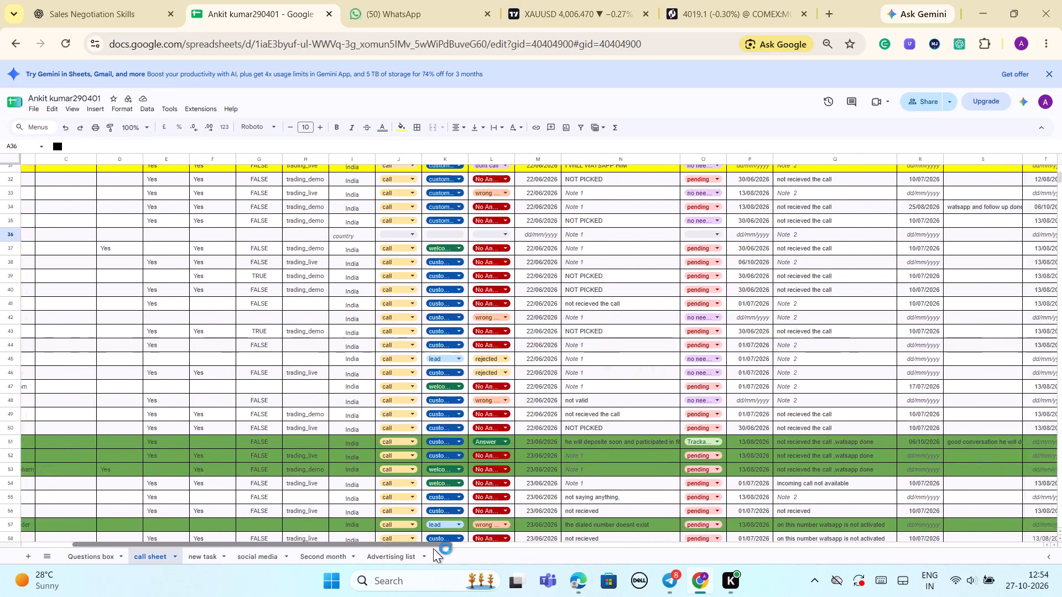
pyautogui.moveTo(433, 548); pyautogui.dragTo(480, 548)
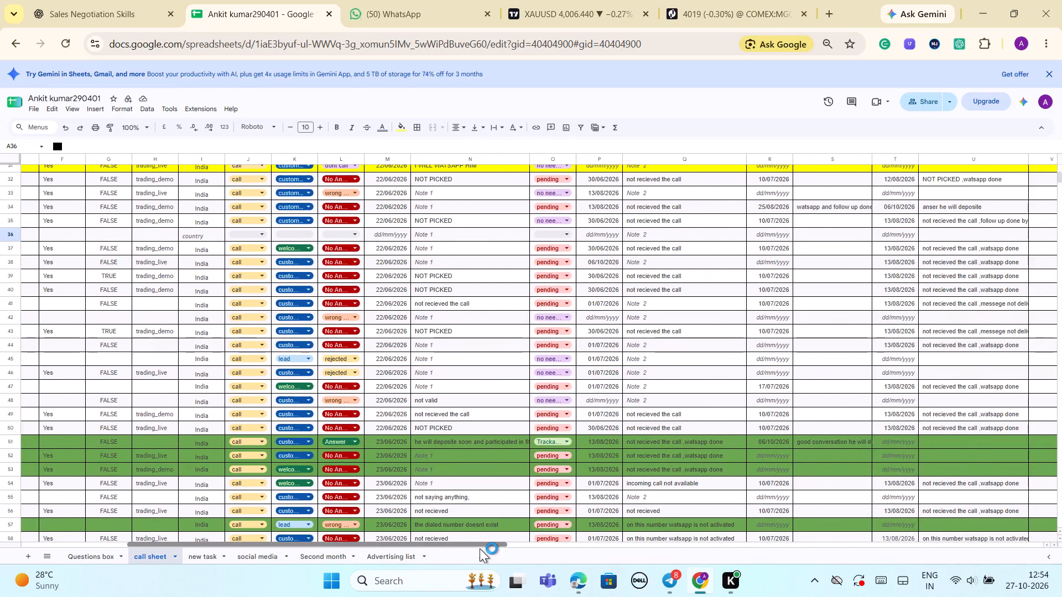
pyautogui.moveTo(480, 548); pyautogui.dragTo(352, 547)
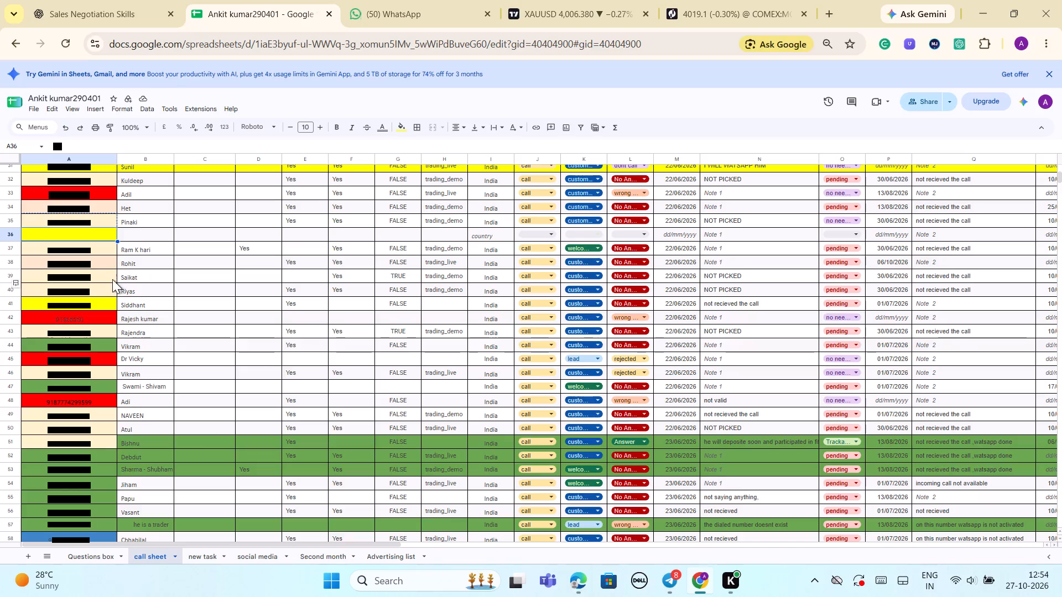
pyautogui.scroll(-2, 388, 343)
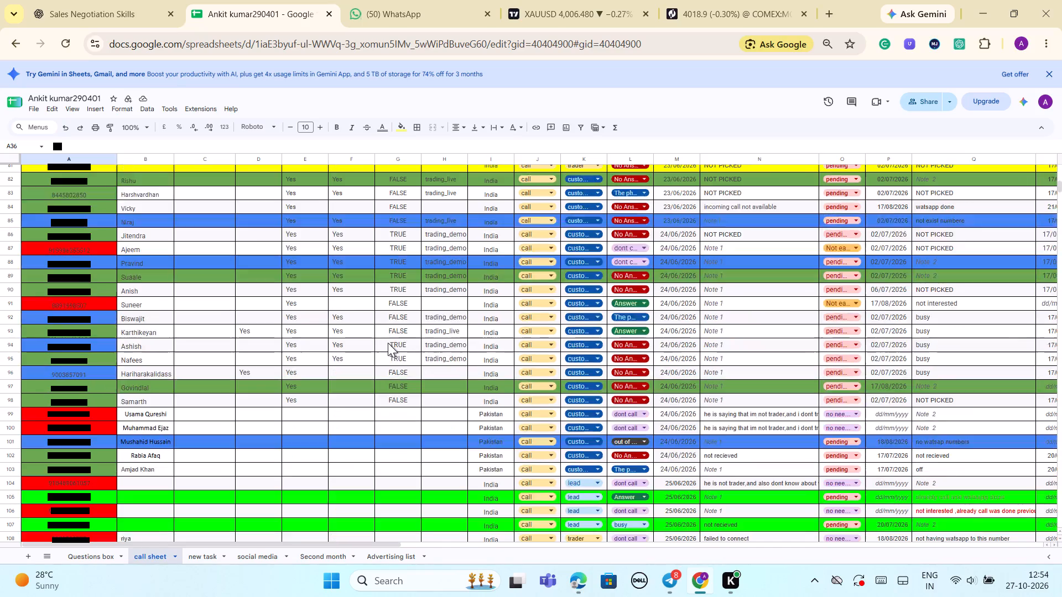
pyautogui.scroll(-2, 388, 343)
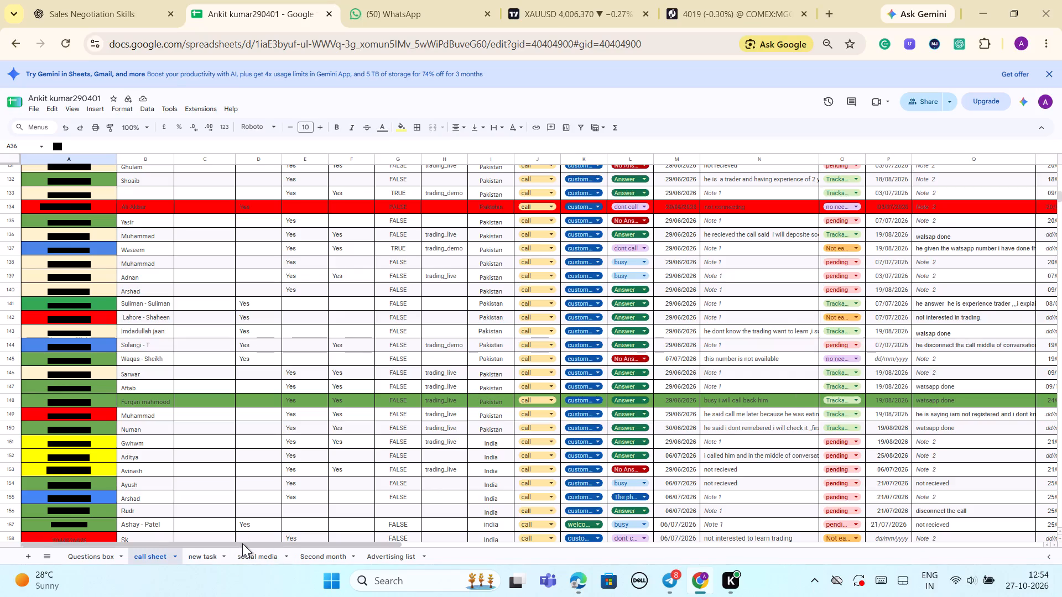
pyautogui.moveTo(242, 543); pyautogui.dragTo(315, 551)
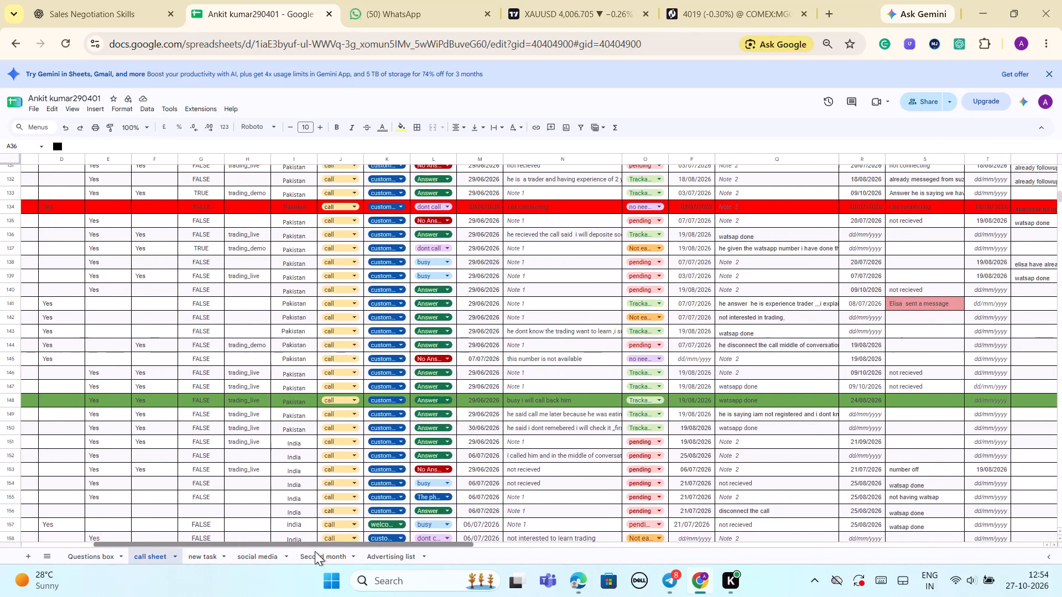
# Copy the phone number of the Pakistan contact in cell A147 of the call sheet.
pyautogui.moveTo(315, 551); pyautogui.dragTo(226, 546)
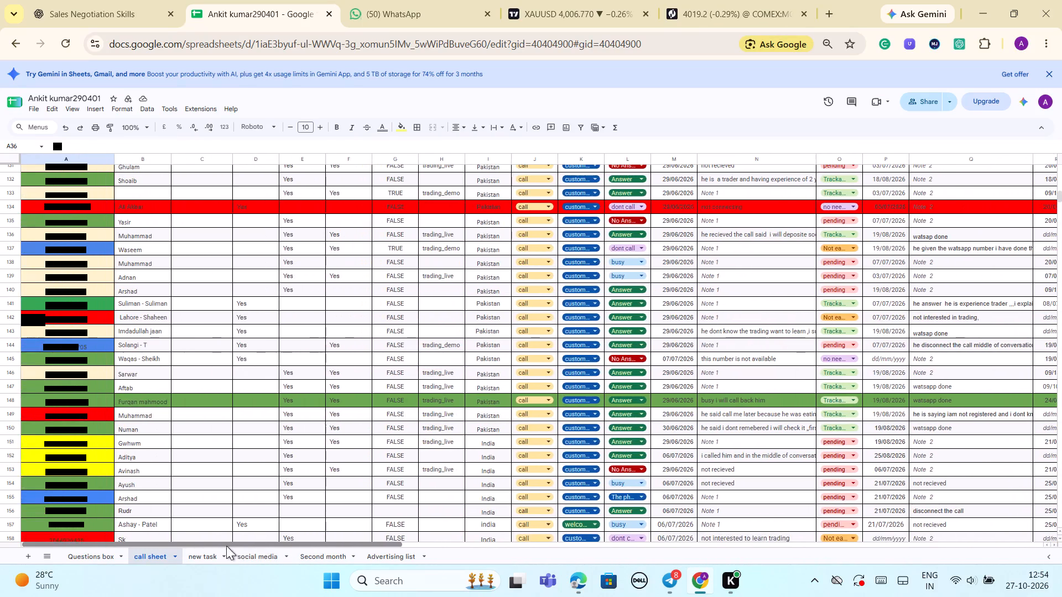
pyautogui.moveTo(226, 546); pyautogui.dragTo(220, 544)
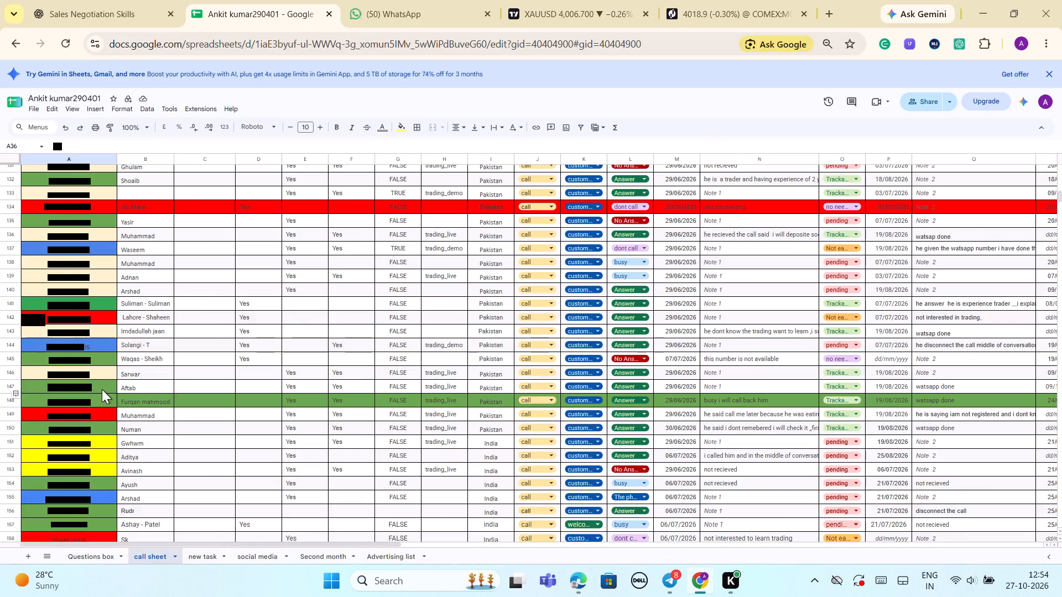
pyautogui.click(102, 389)
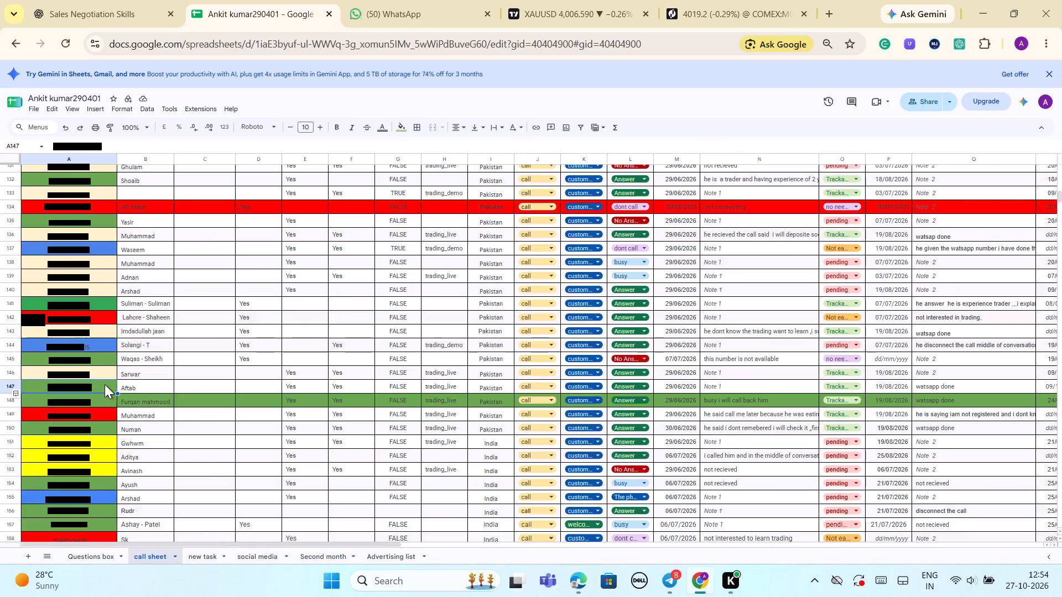
pyautogui.rightClick(84, 383)
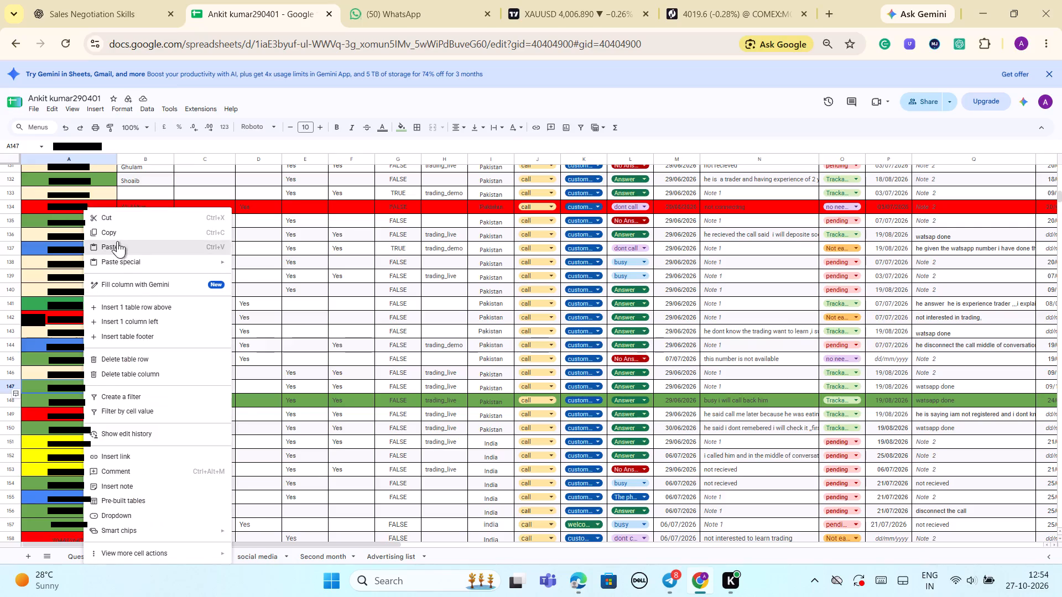
pyautogui.click(117, 235)
# Switch to STP CRM in Microsoft Edge, search existing contacts for the copied number and open the contact's chat with agent STP New (Business).
pyautogui.click(572, 584)
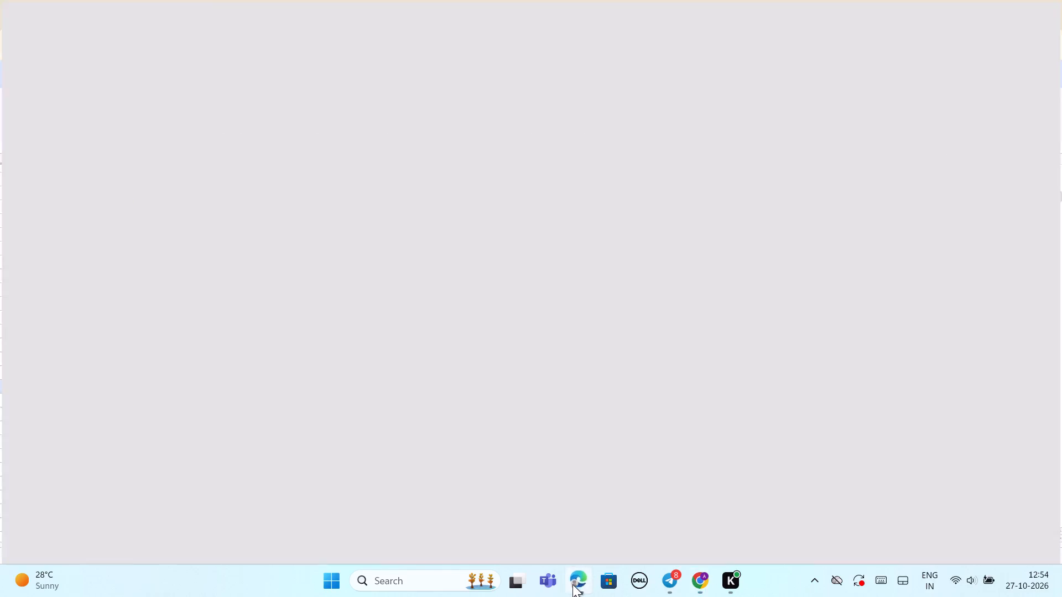
pyautogui.click(385, 161)
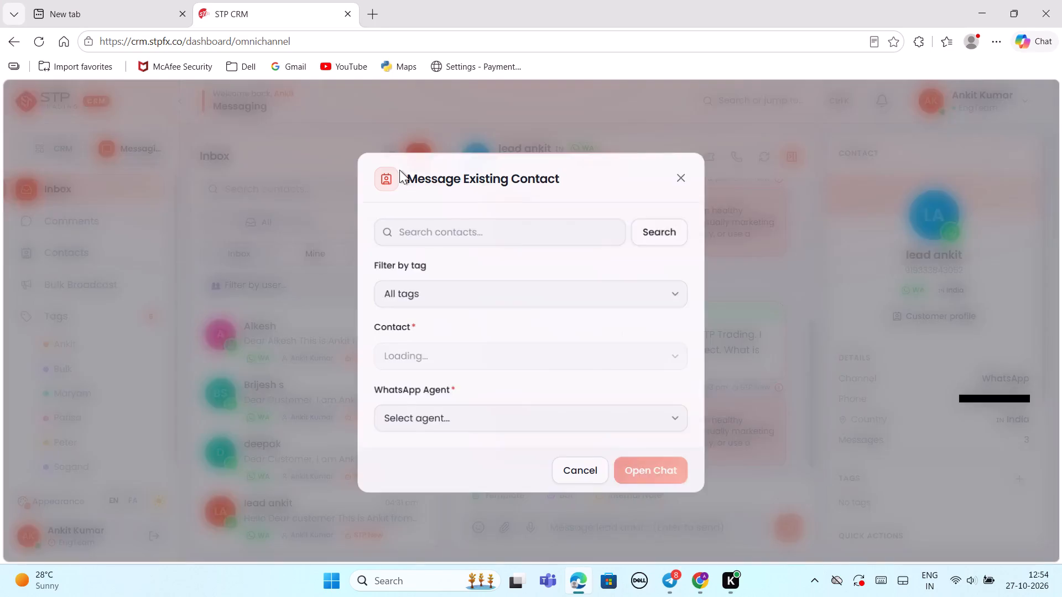
pyautogui.click(421, 229)
pyautogui.rightClick(421, 229)
pyautogui.click(481, 353)
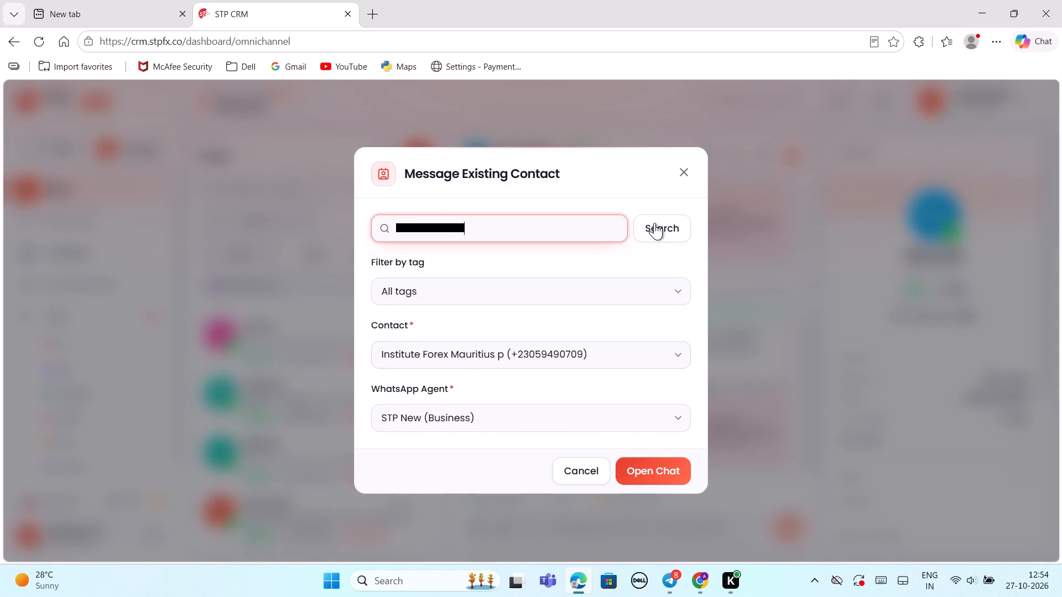
pyautogui.click(654, 223)
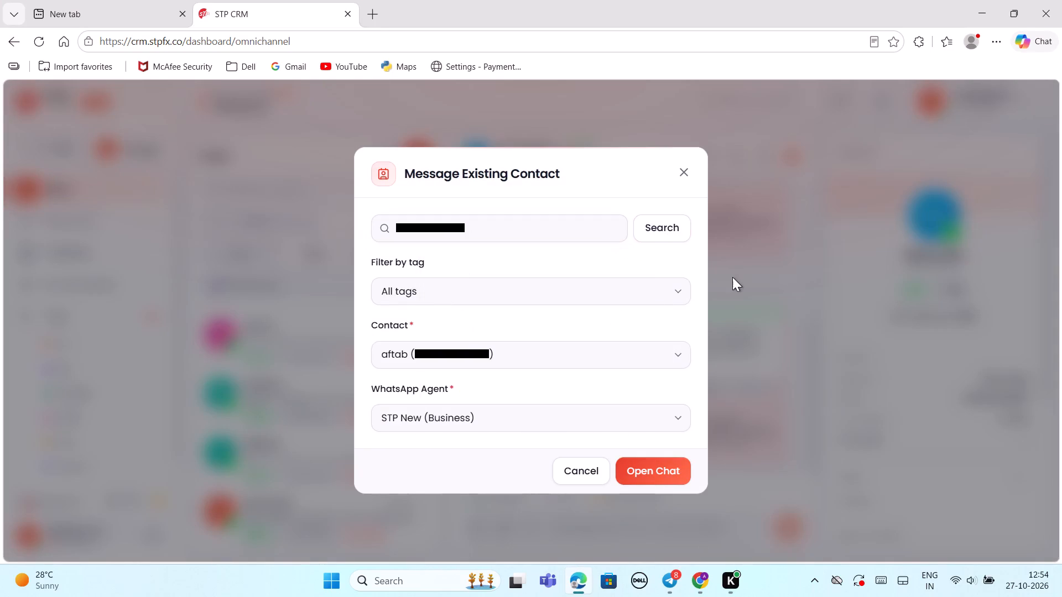
pyautogui.click(652, 464)
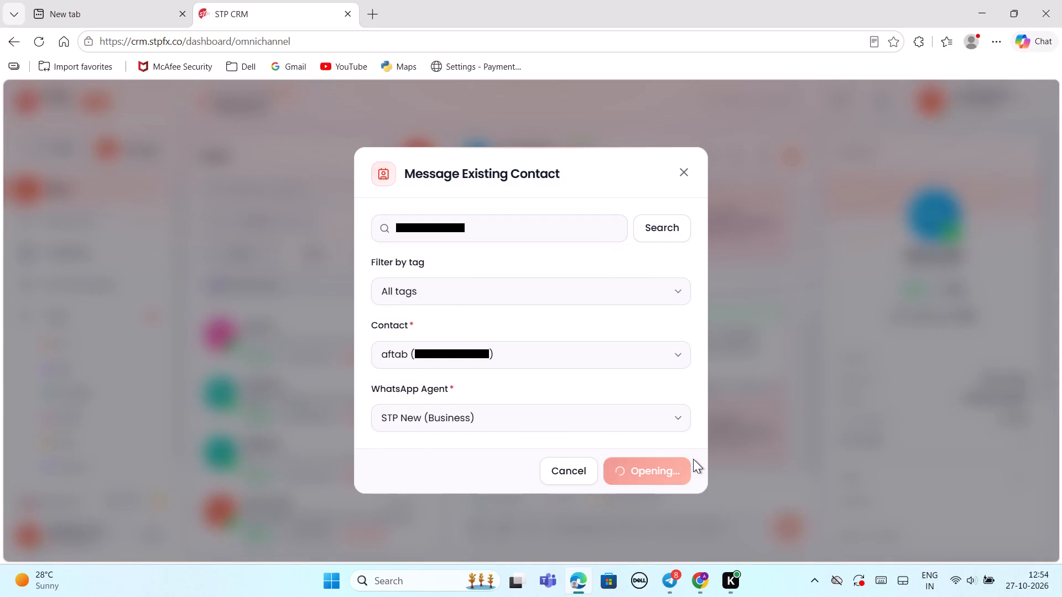
pyautogui.click(679, 133)
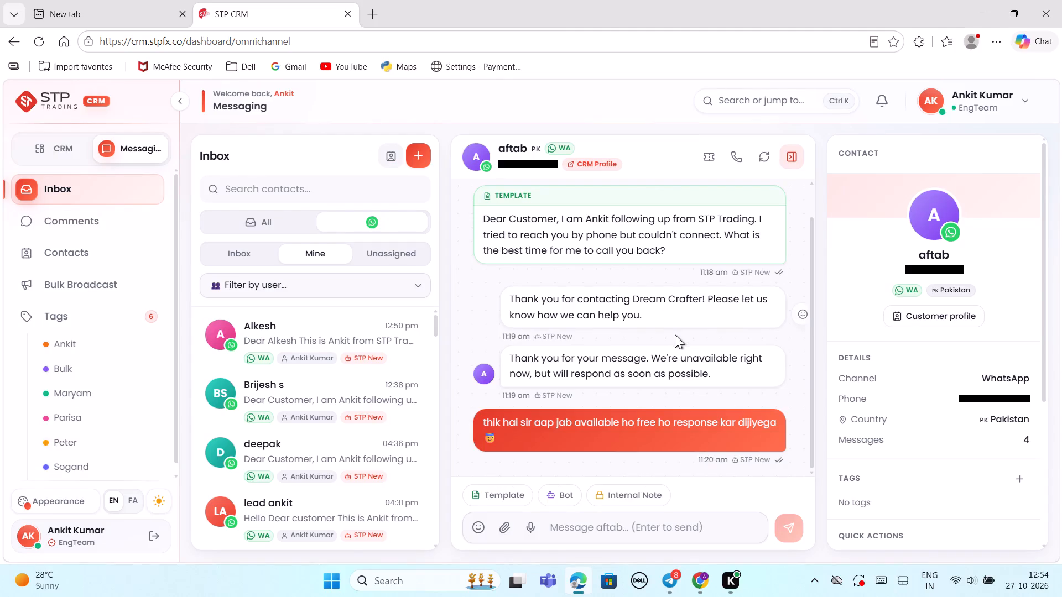
# Read through the row 147 contact's WhatsApp conversation from the 20 August template to the last reply, then return to Chrome.
pyautogui.scroll(-1, 675, 334)
pyautogui.scroll(2, 700, 420)
pyautogui.scroll(2, 630, 404)
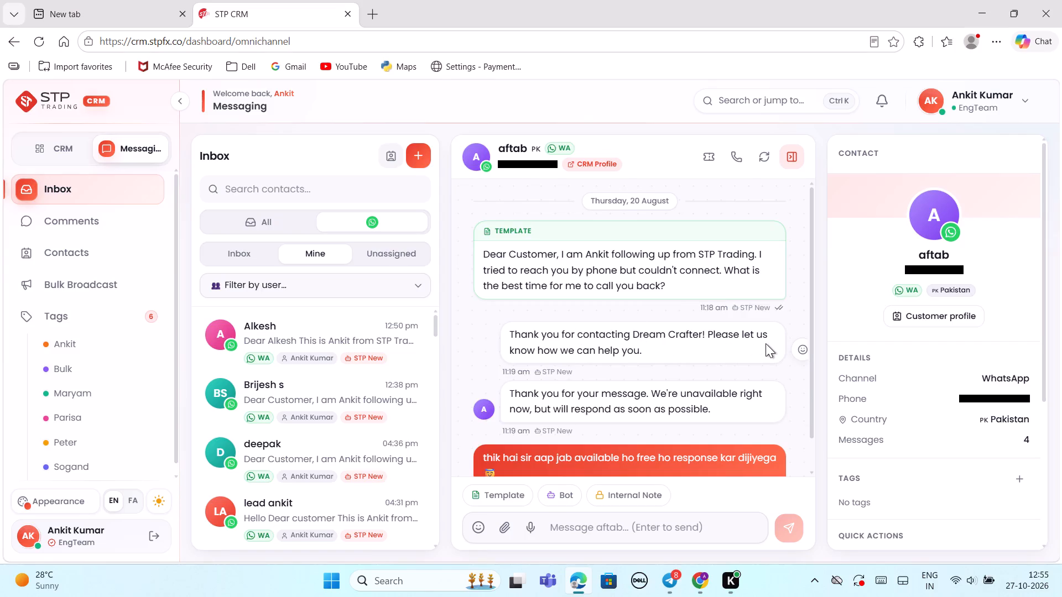
pyautogui.scroll(-3, 706, 402)
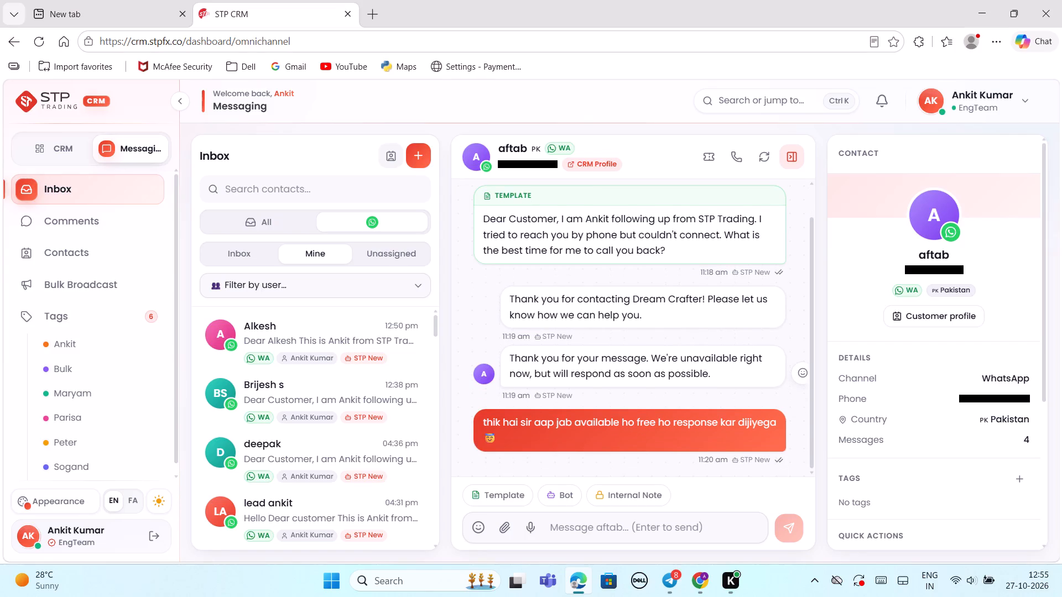
pyautogui.click(976, 12)
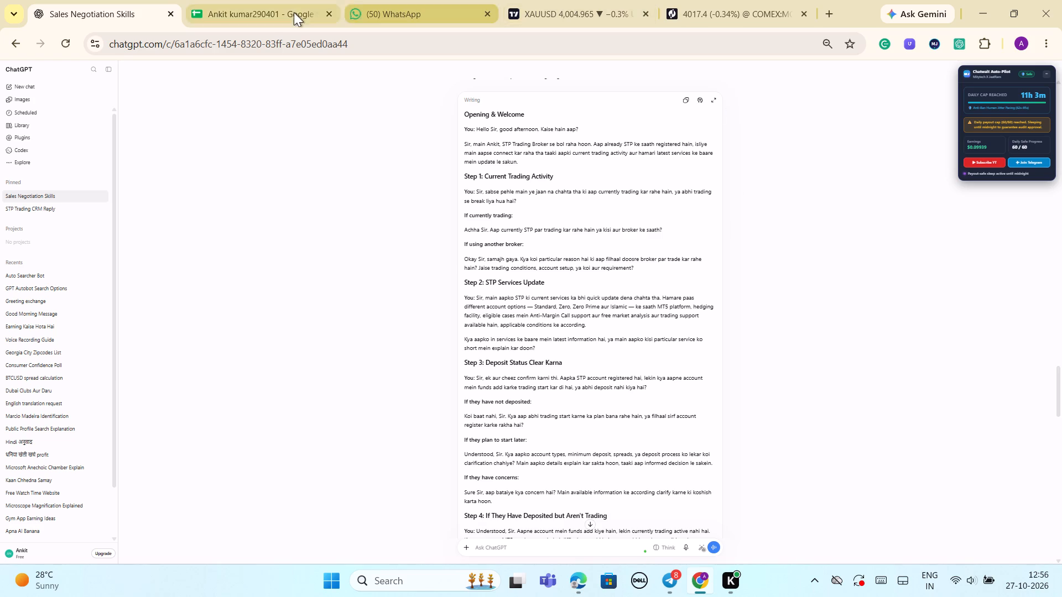
pyautogui.click(268, 13)
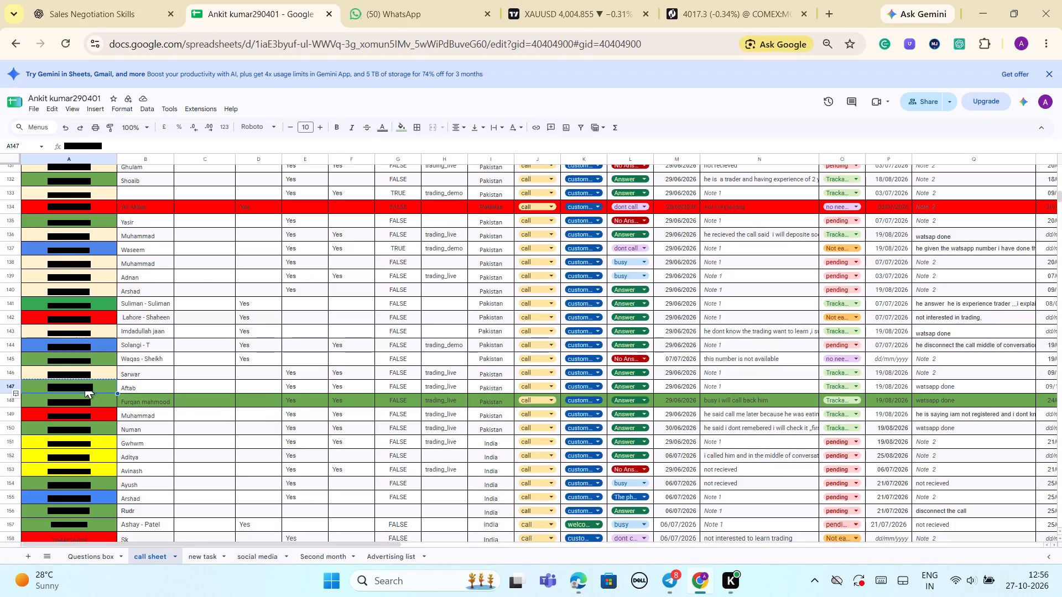
pyautogui.rightClick(80, 387)
pyautogui.click(123, 238)
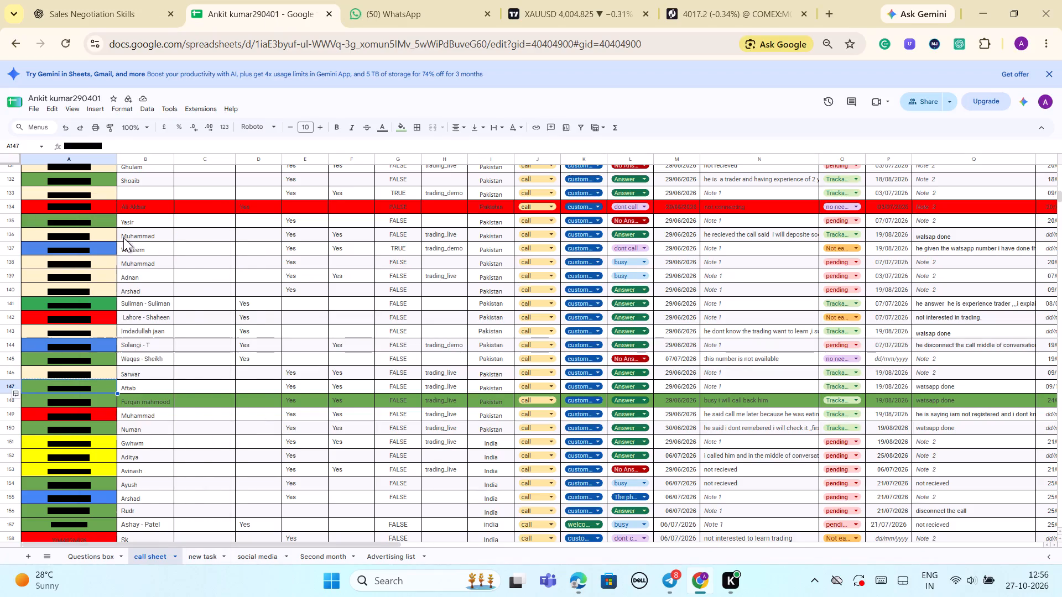
# In STP CRM in Edge, send the no_answer_2 template to aftab with the variable filled as Ankit, and return to the call sheet.
pyautogui.click(577, 582)
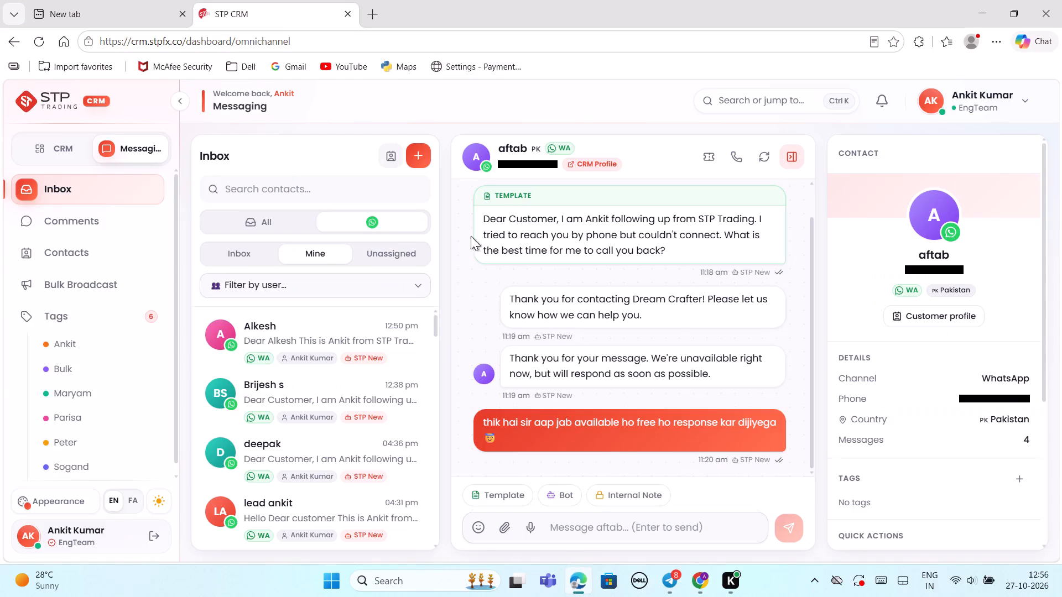
pyautogui.scroll(-2, 607, 454)
pyautogui.click(512, 496)
pyautogui.scroll(-2, 475, 331)
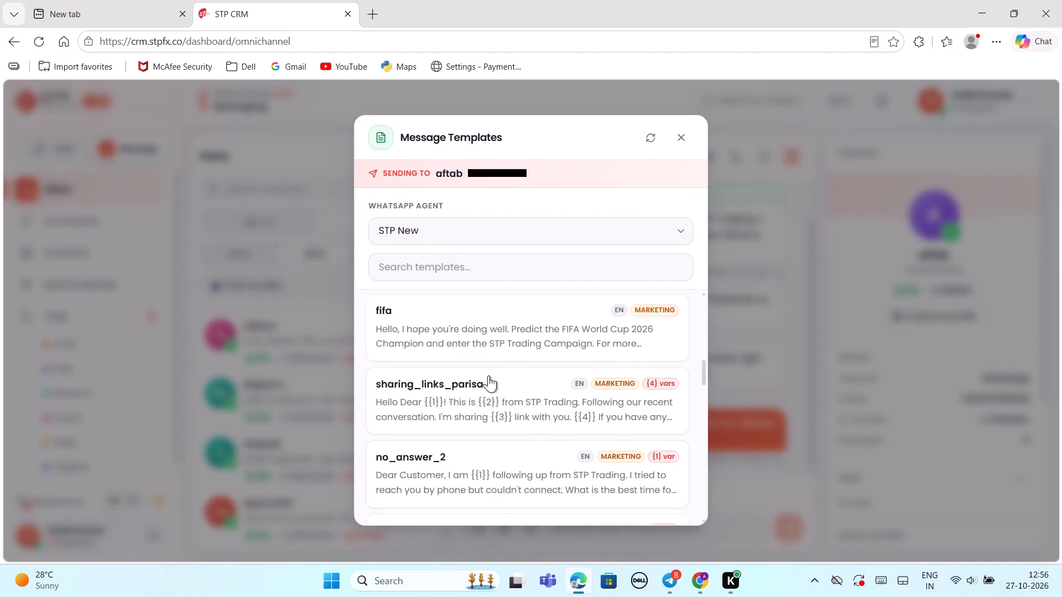
pyautogui.click(432, 347)
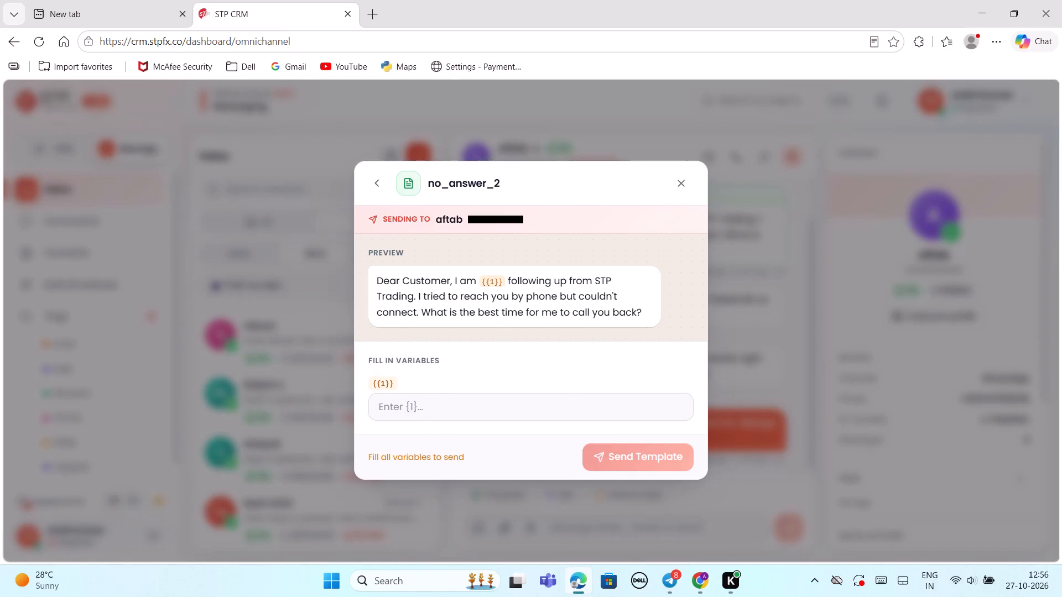
pyautogui.click(449, 412)
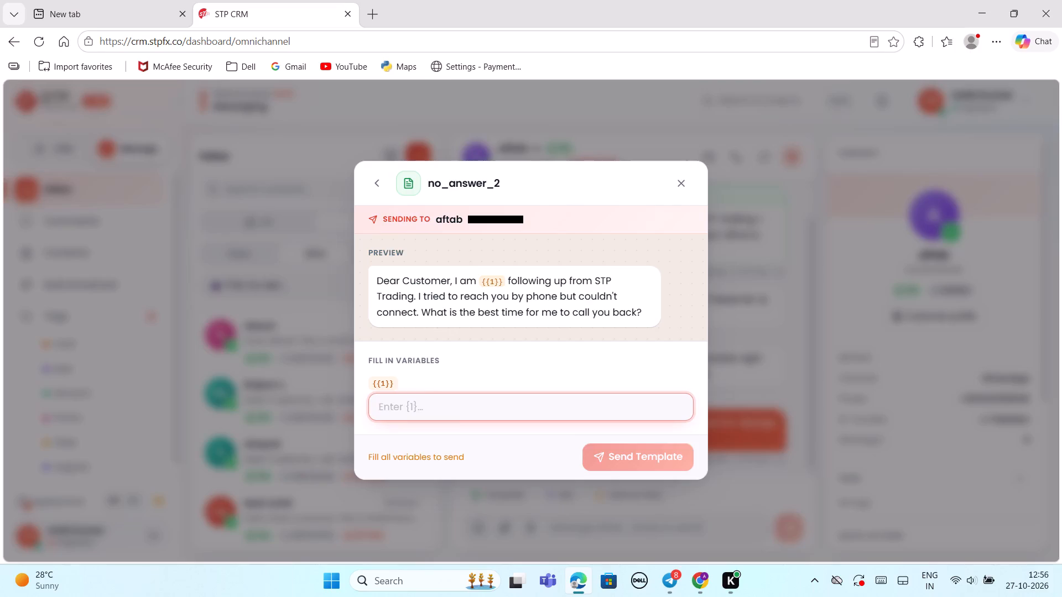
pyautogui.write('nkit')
pyautogui.click(590, 362)
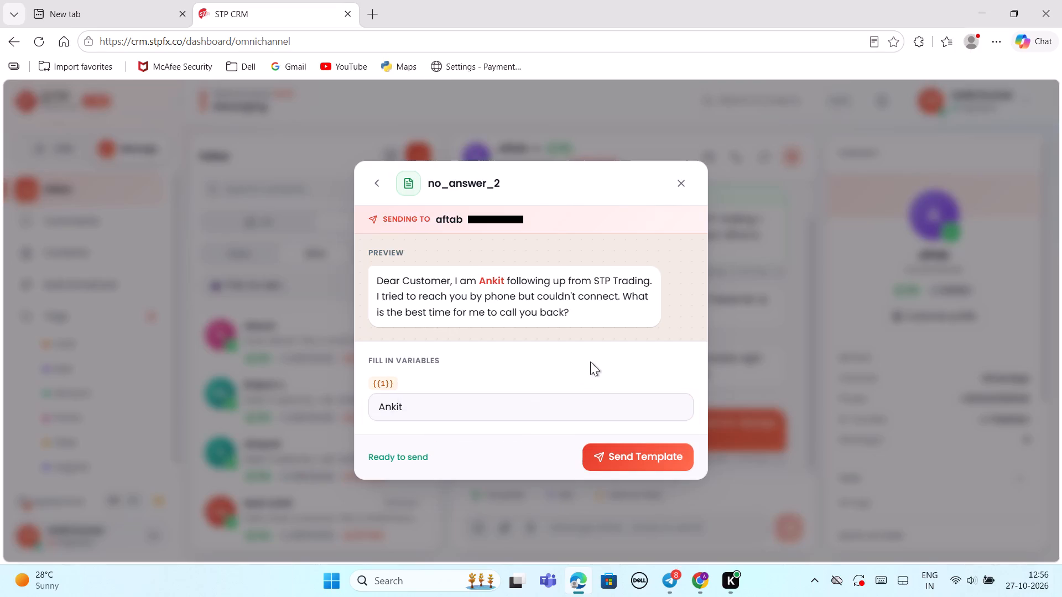
pyautogui.click(663, 462)
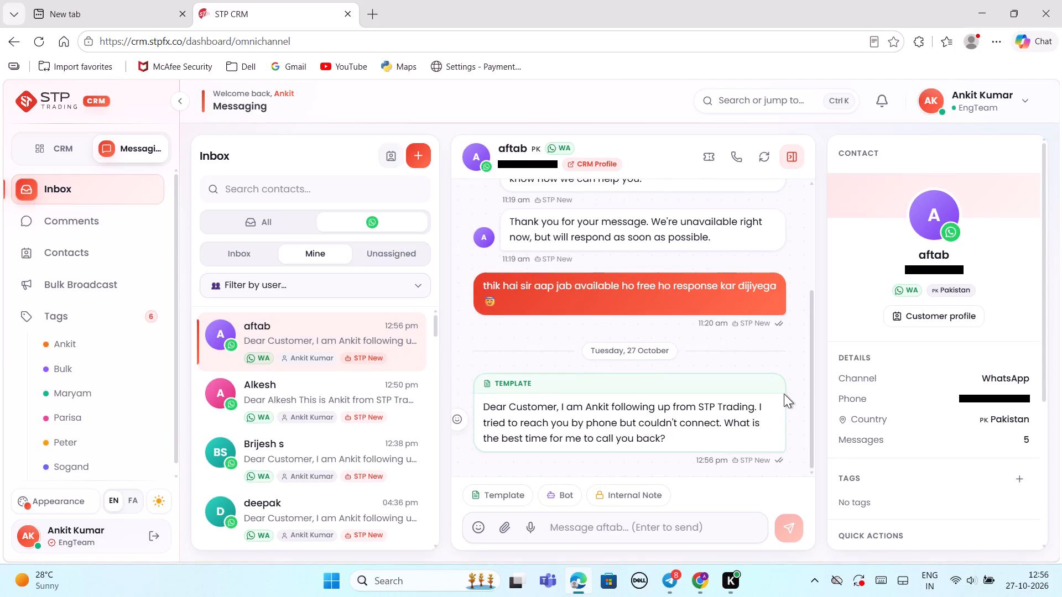
pyautogui.click(982, 19)
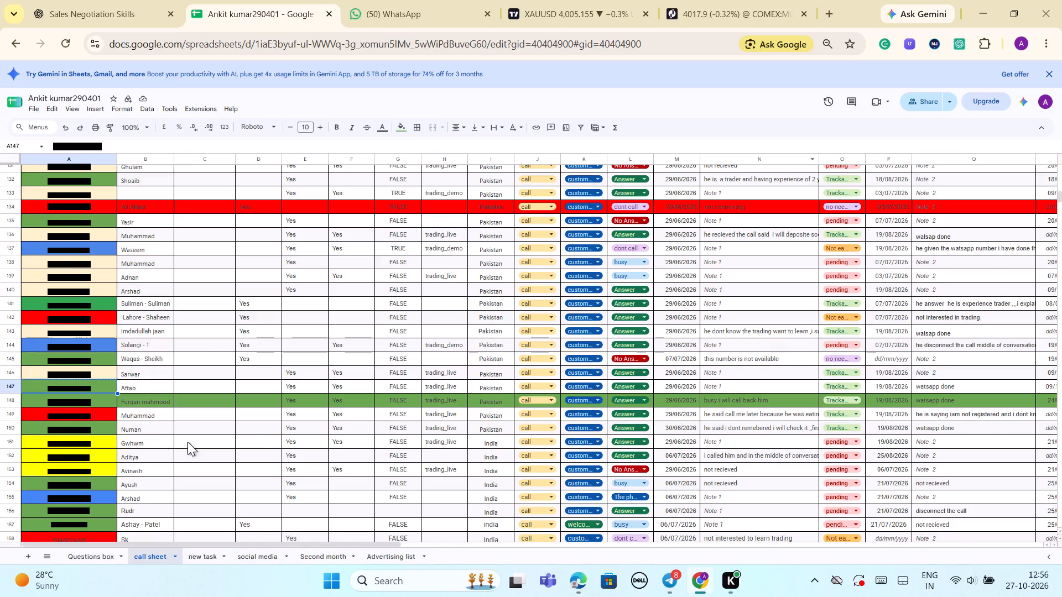
# Enter the follow-up date 27/10/2026 in cell T147 of the call sheet.
pyautogui.moveTo(252, 544); pyautogui.dragTo(254, 544)
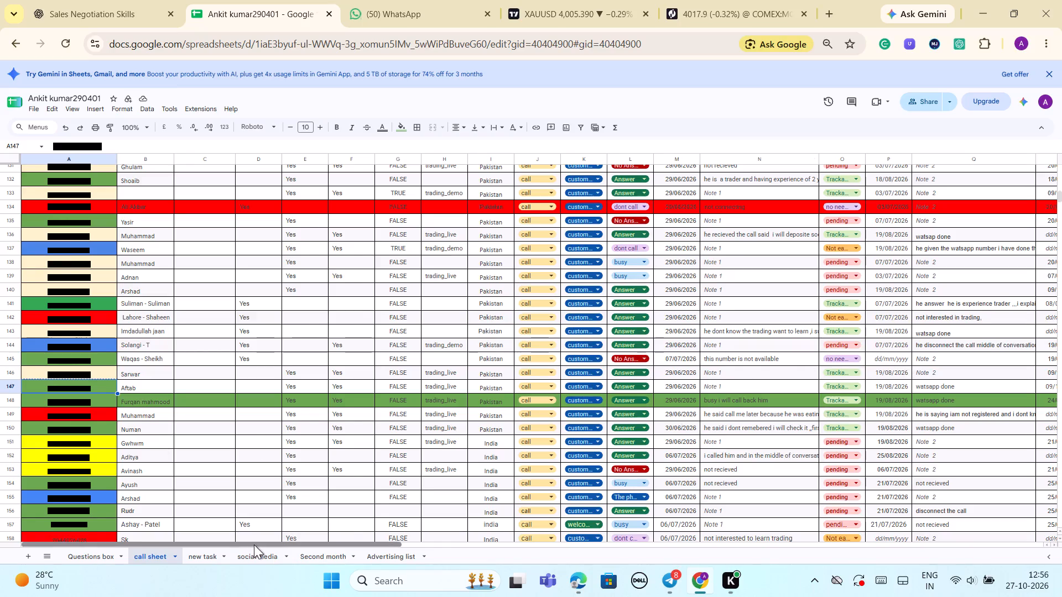
pyautogui.moveTo(254, 544); pyautogui.dragTo(353, 546)
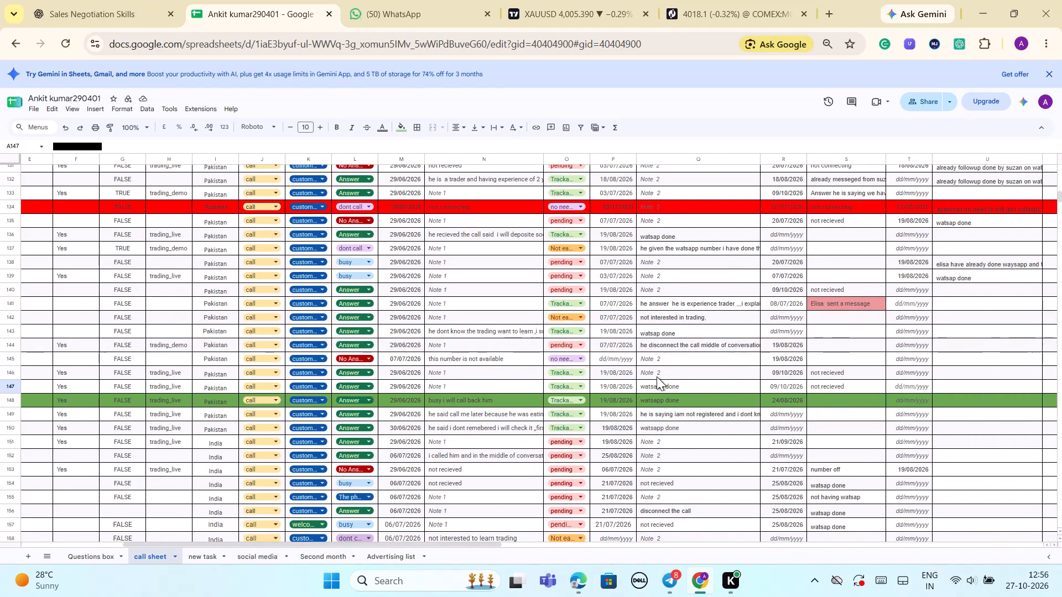
pyautogui.doubleClick(914, 385)
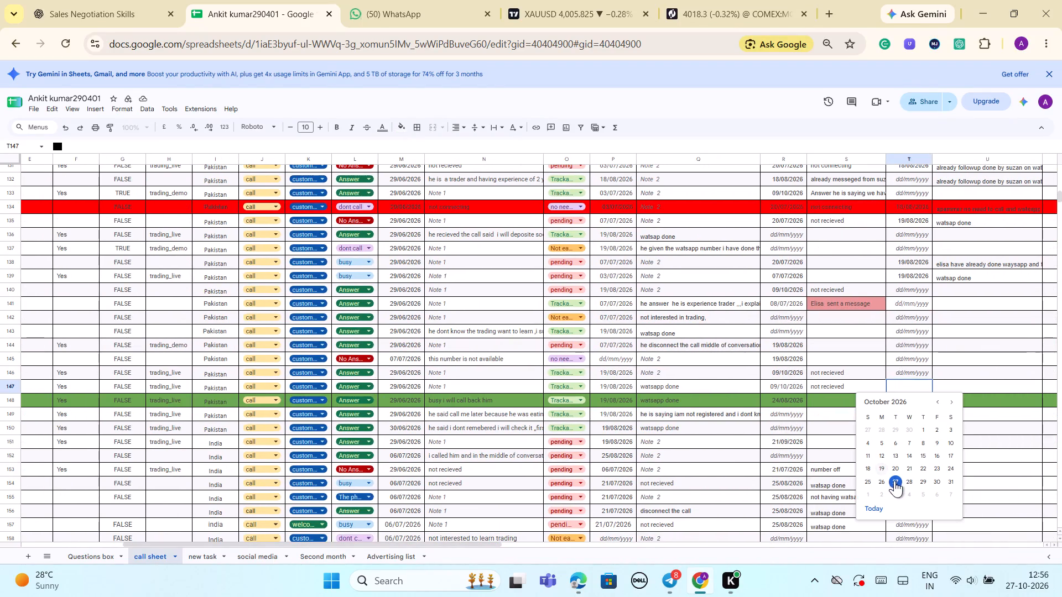
pyautogui.click(895, 481)
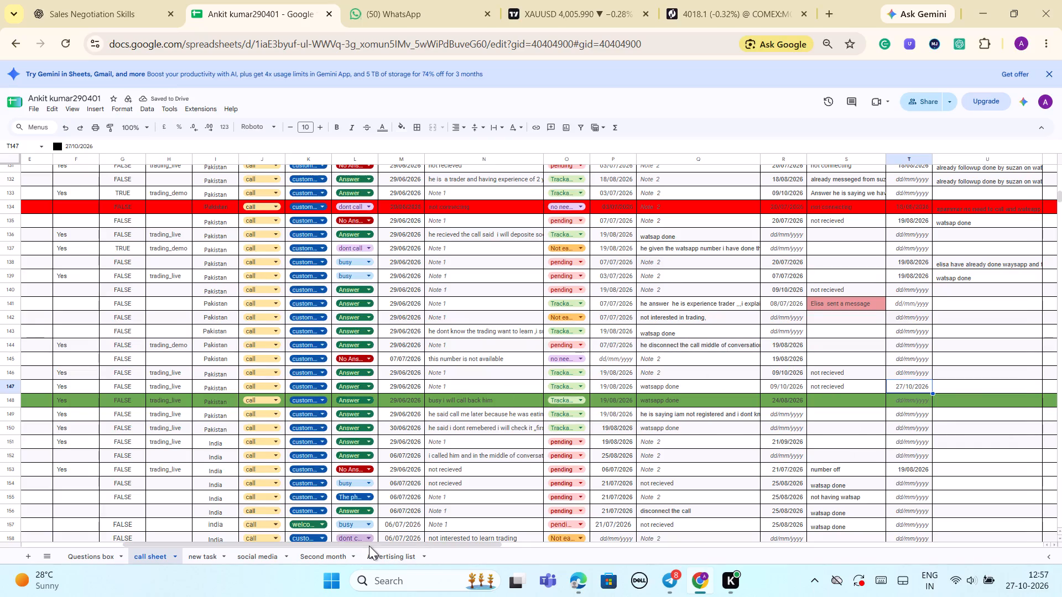
# Return to the phone number column and select the number in cell A146.
pyautogui.moveTo(369, 546); pyautogui.dragTo(261, 531)
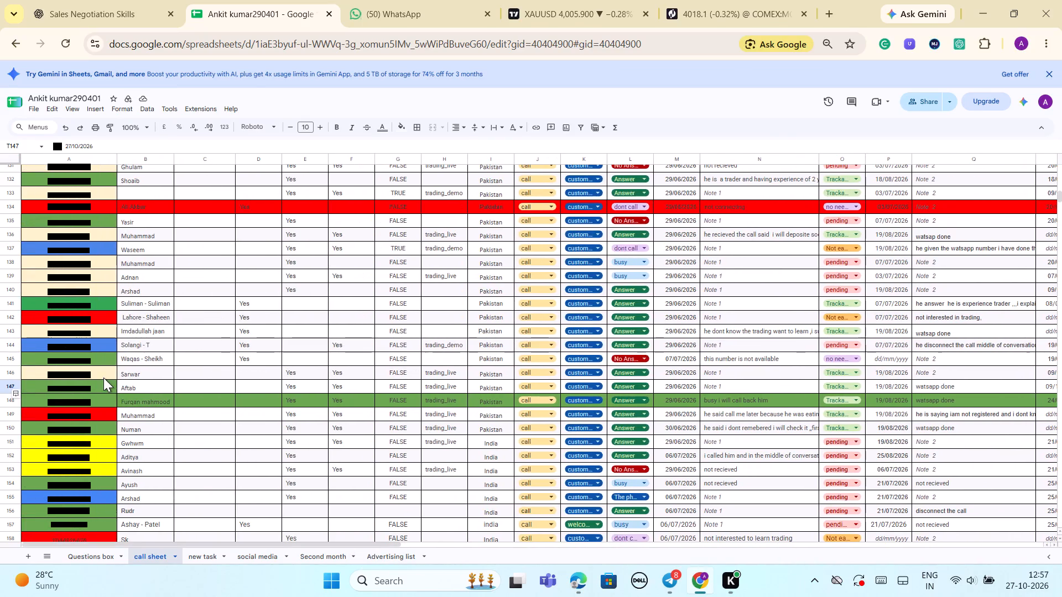
pyautogui.click(101, 384)
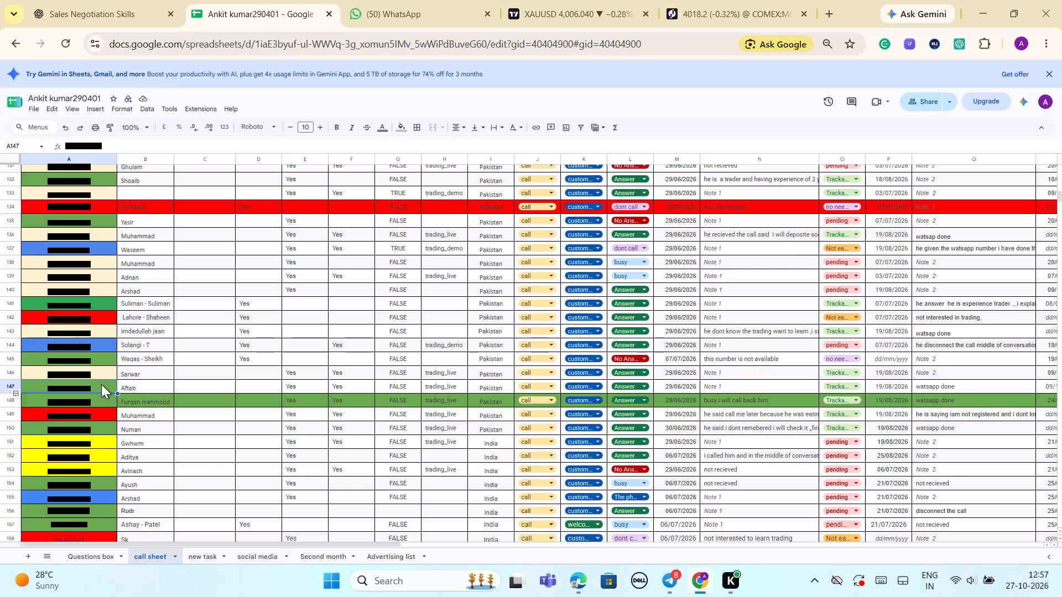
pyautogui.click(102, 371)
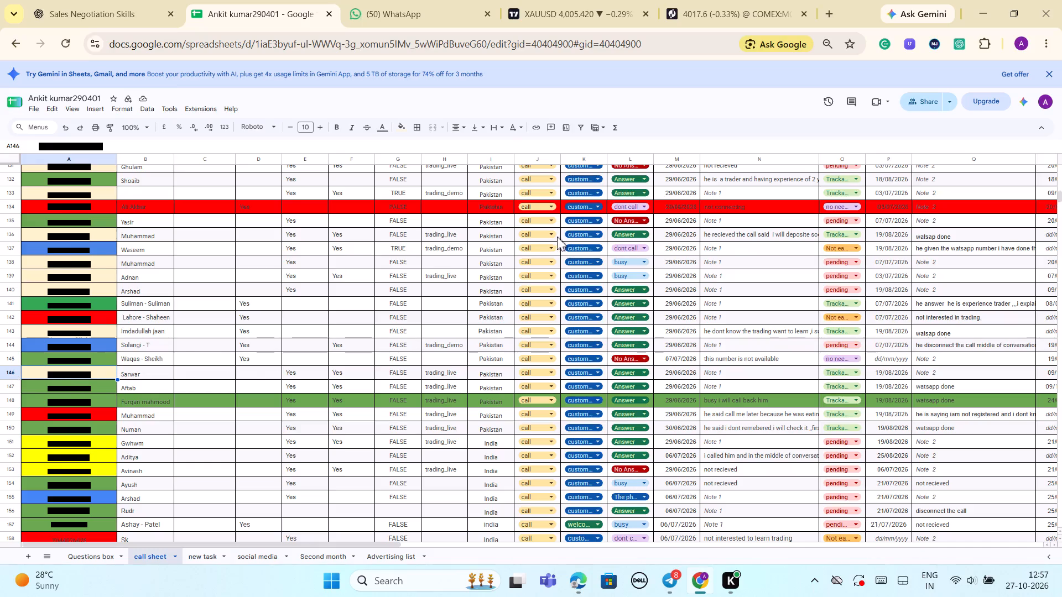
# Check the Hinglish call script for existing registered traders in ChatGPT and return to the call sheet.
pyautogui.click(124, 5)
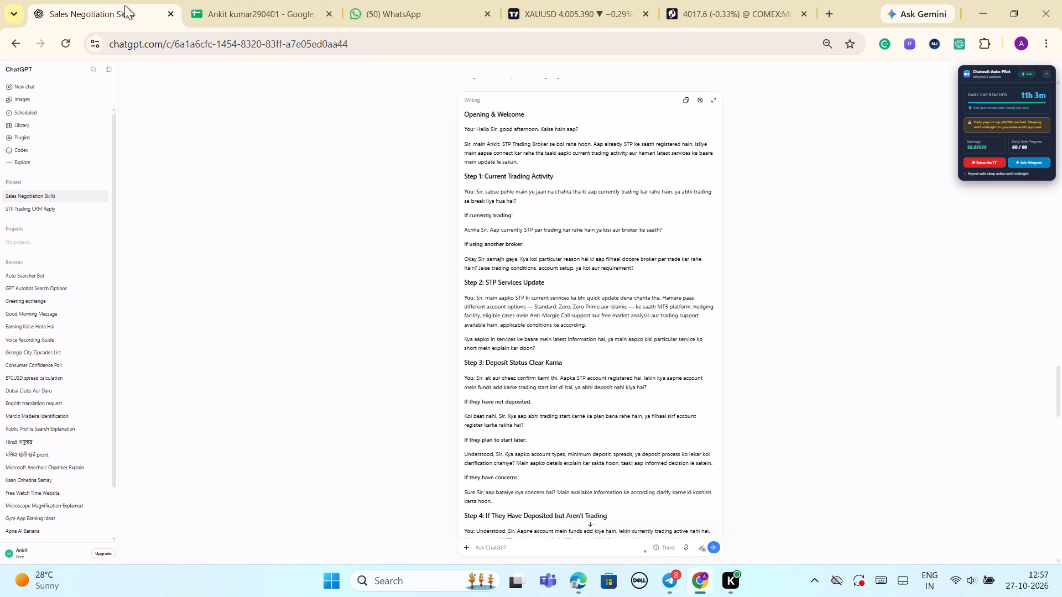
pyautogui.click(1006, 104)
pyautogui.click(217, 15)
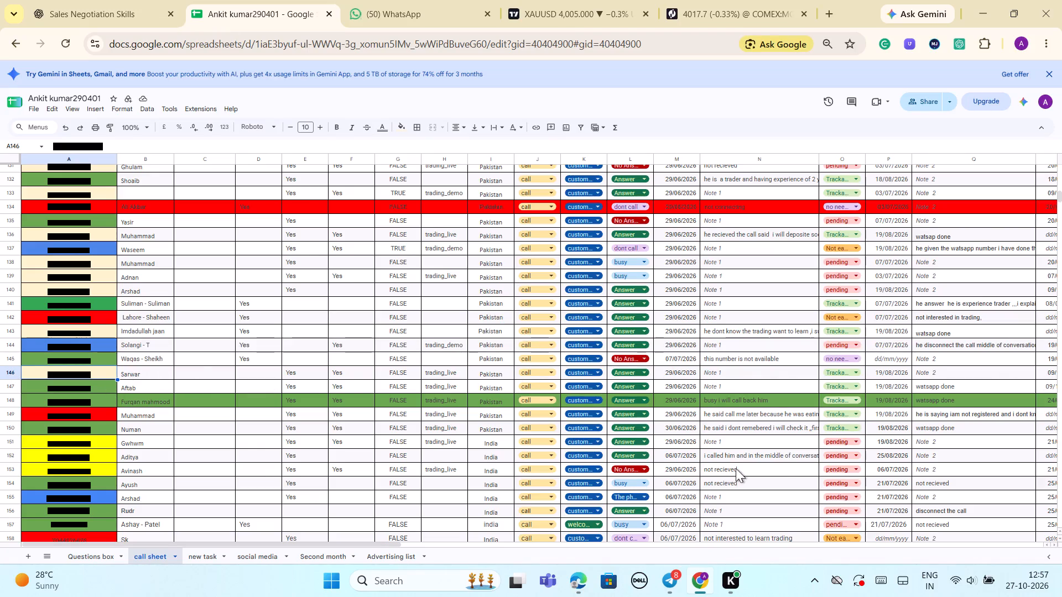
# Check the follow-up dates and notes recorded for the contact in row 146.
pyautogui.moveTo(362, 544); pyautogui.dragTo(472, 547)
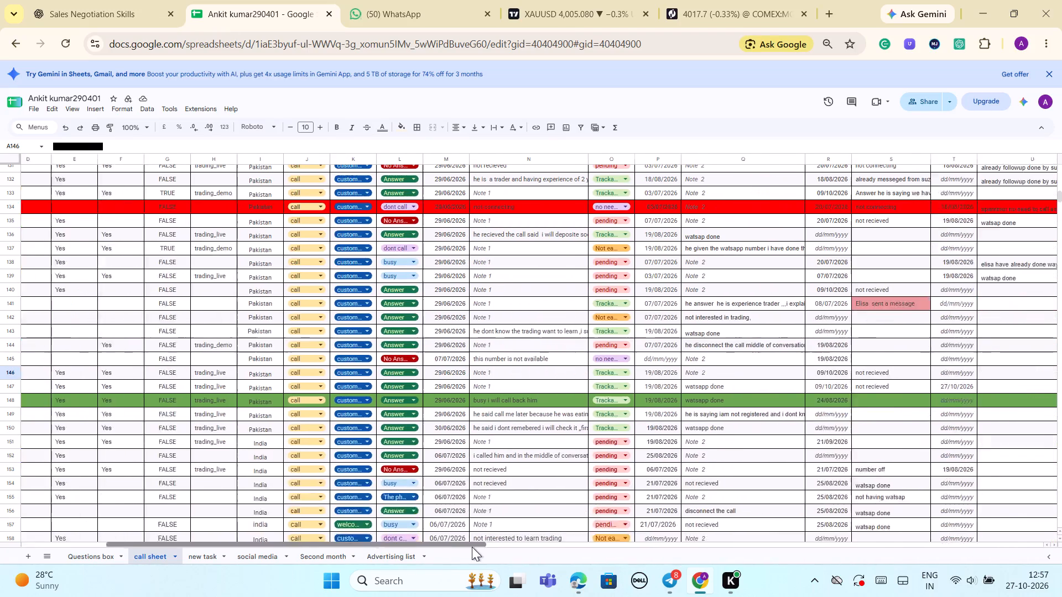
pyautogui.moveTo(472, 547); pyautogui.dragTo(482, 546)
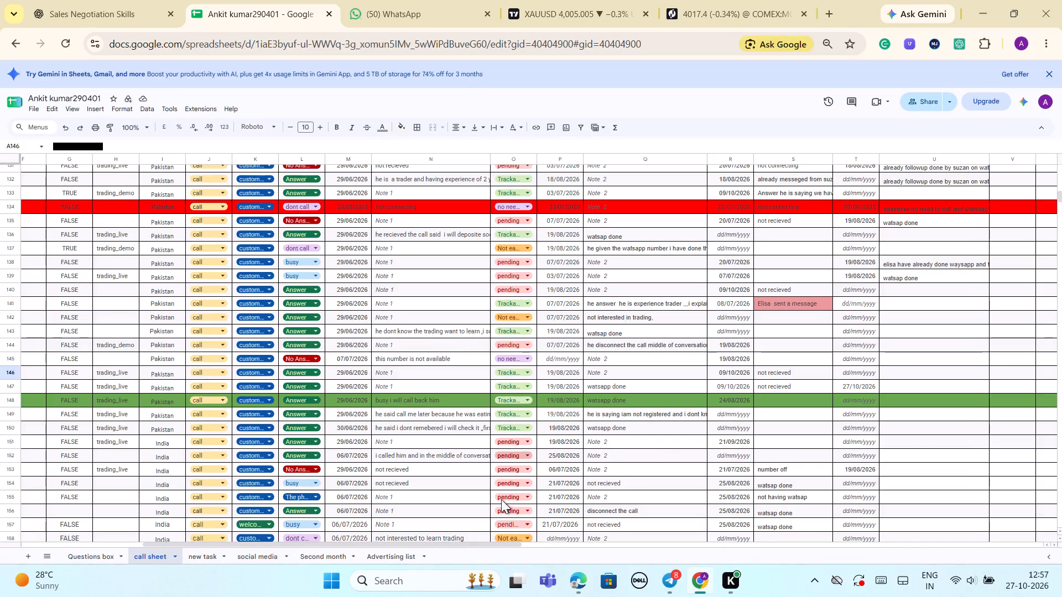
pyautogui.moveTo(424, 544); pyautogui.dragTo(310, 545)
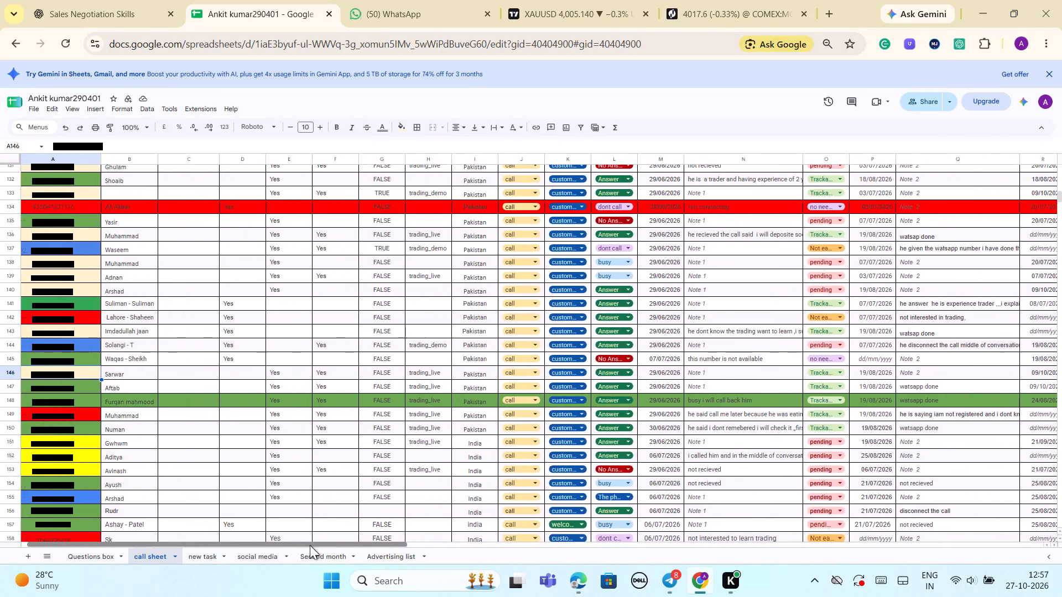
pyautogui.moveTo(310, 545); pyautogui.dragTo(452, 550)
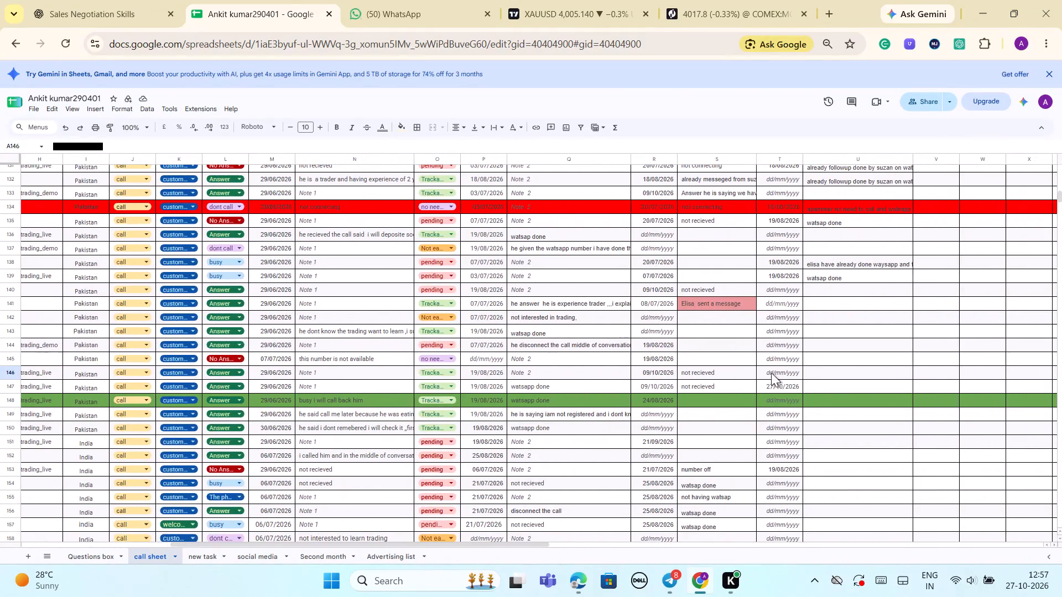
# Enter the follow-up date 27/10/2026 in cell T146 of the call sheet.
pyautogui.doubleClick(776, 373)
pyautogui.click(766, 467)
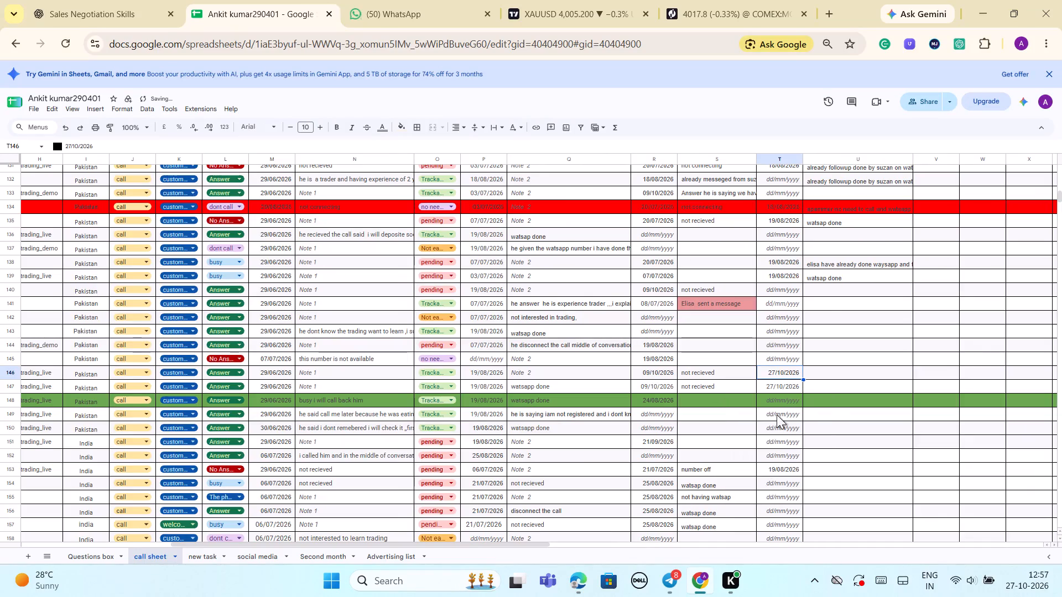
# Return to the phone number column and copy the number in cell A146.
pyautogui.moveTo(538, 542); pyautogui.dragTo(382, 537)
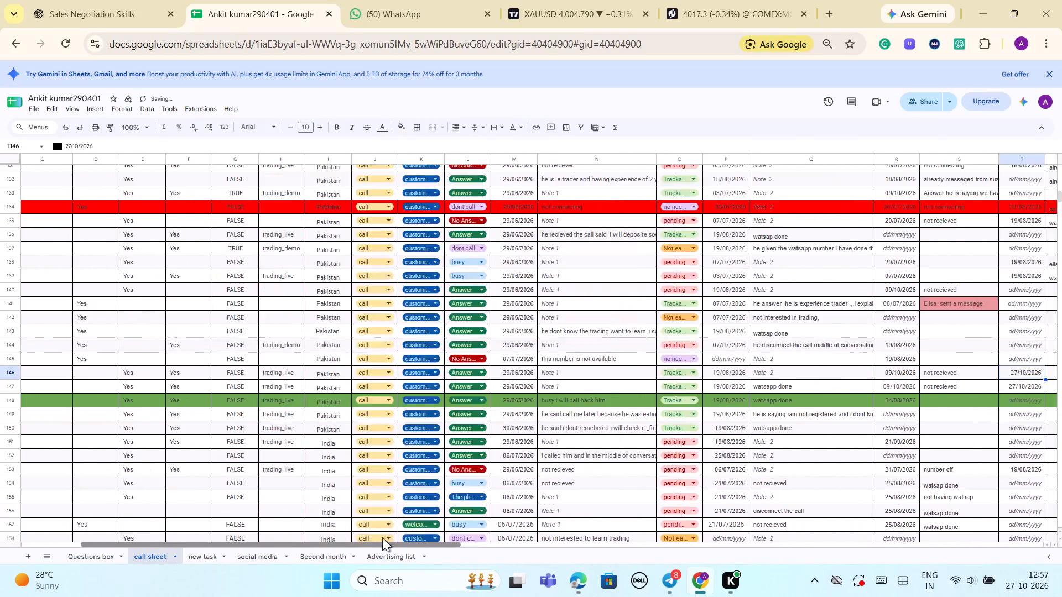
pyautogui.moveTo(382, 537); pyautogui.dragTo(363, 537)
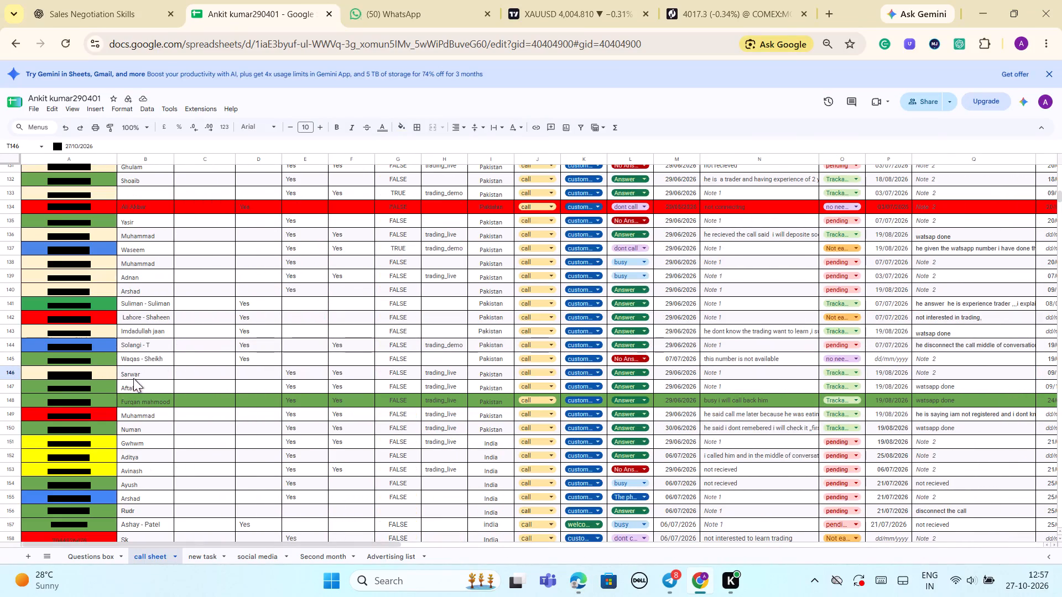
pyautogui.click(87, 373)
pyautogui.rightClick(87, 373)
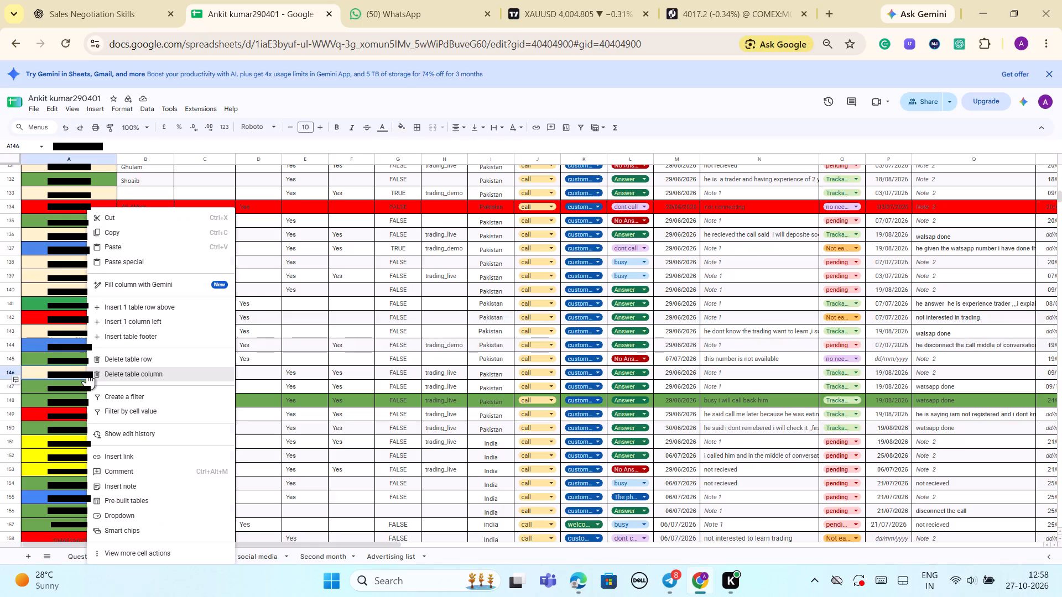
pyautogui.click(117, 230)
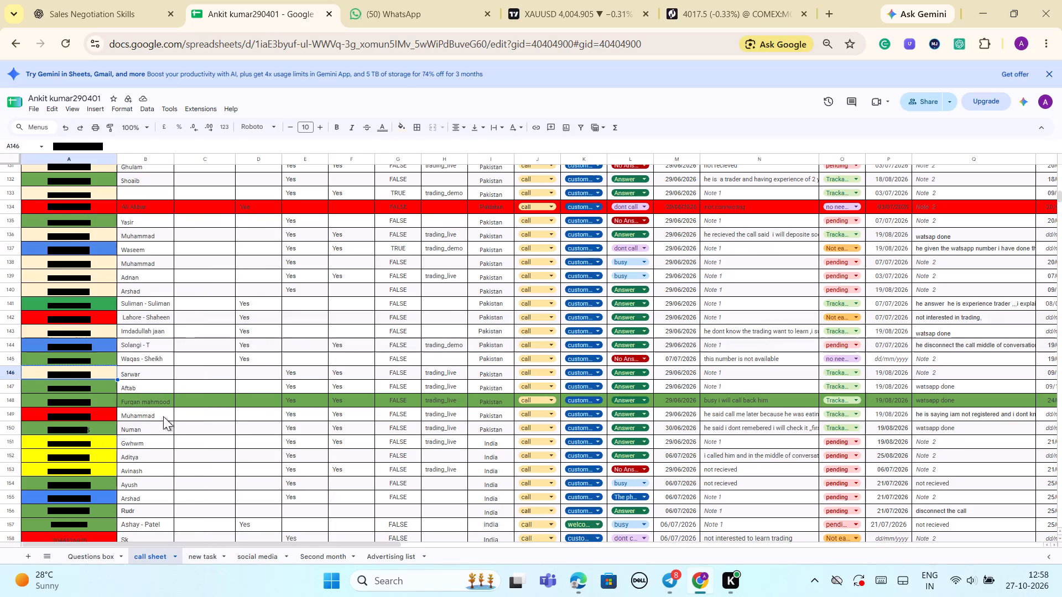
# Switch to STP CRM and review the WhatsApp conversation with Aftab, including the latest template and reply.
pyautogui.click(580, 580)
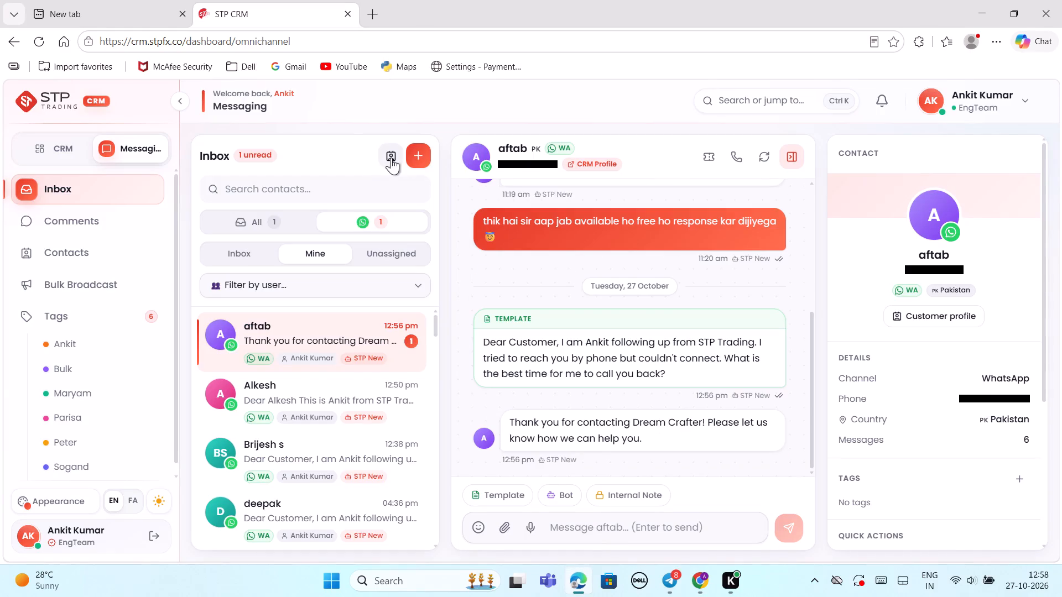
pyautogui.click(391, 224)
pyautogui.scroll(-4, 602, 399)
pyautogui.scroll(-1, 737, 453)
pyautogui.scroll(1, 602, 338)
pyautogui.scroll(-1, 653, 386)
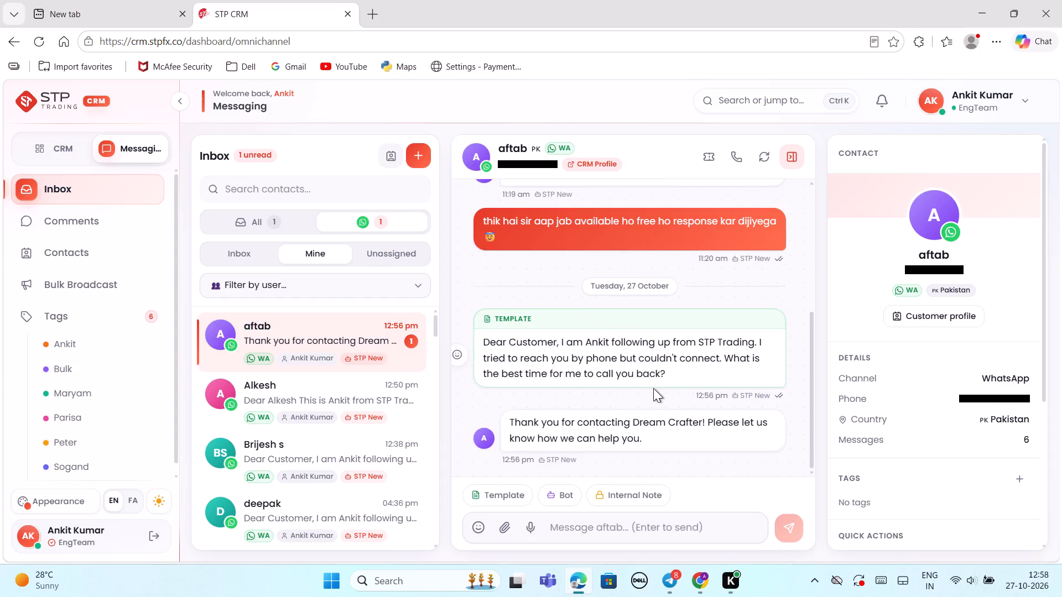
pyautogui.scroll(-1, 653, 388)
pyautogui.scroll(2, 648, 409)
pyautogui.scroll(-4, 648, 409)
pyautogui.scroll(2, 648, 409)
pyautogui.scroll(-3, 648, 409)
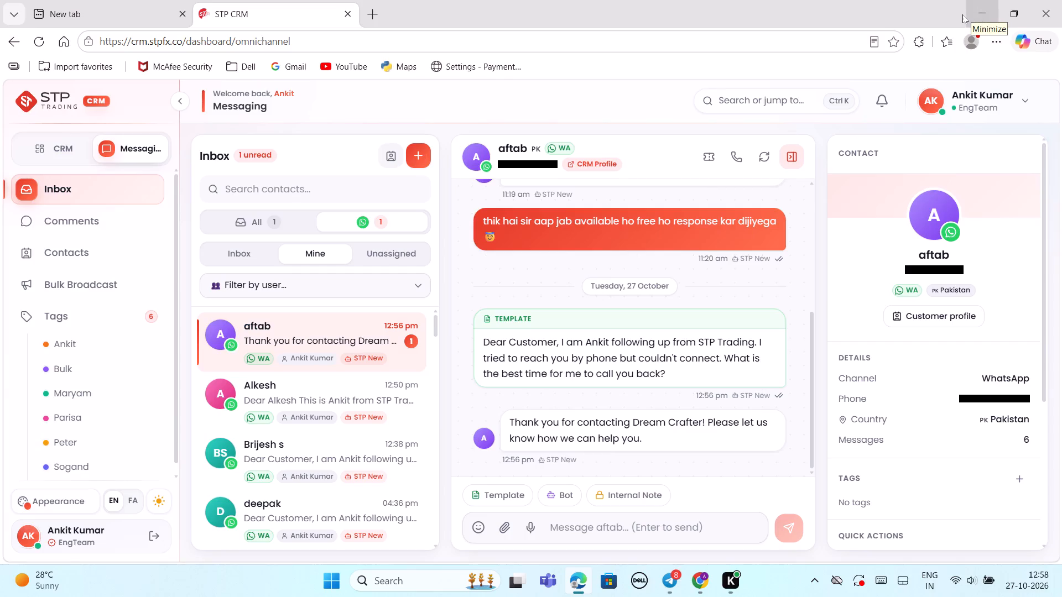
pyautogui.click(580, 585)
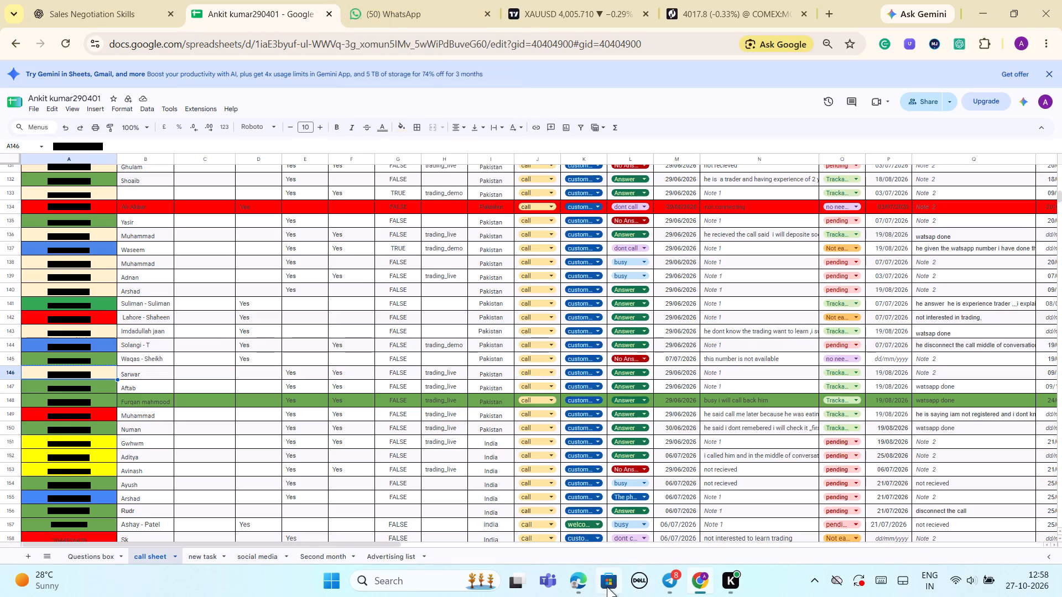
# In the STP CRM chat with Aftab, send the two-line message "hello goodafternoon" and "i hope you are doing well".
pyautogui.click(575, 584)
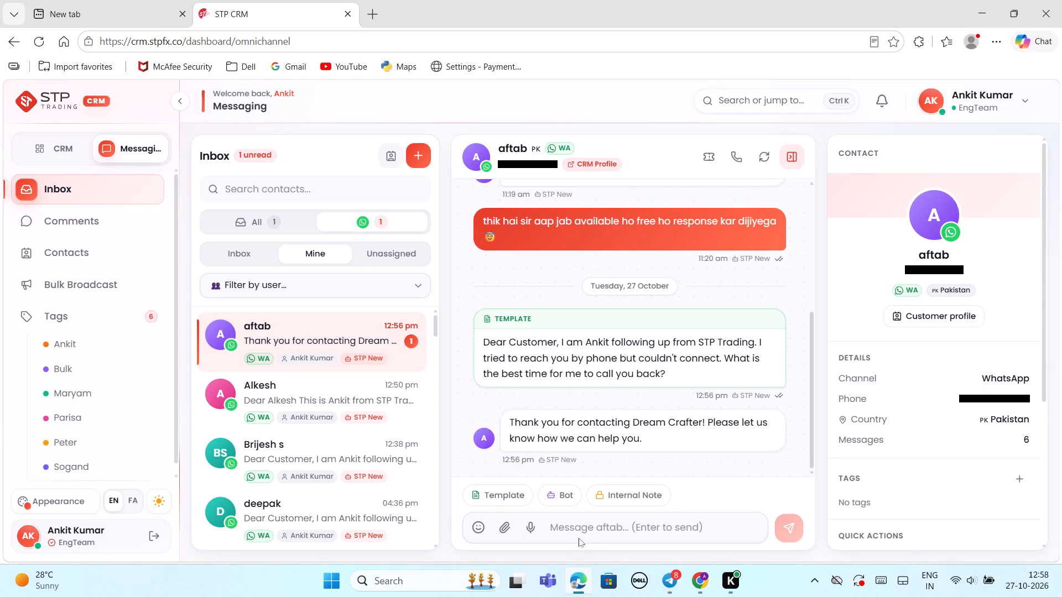
pyautogui.click(546, 527)
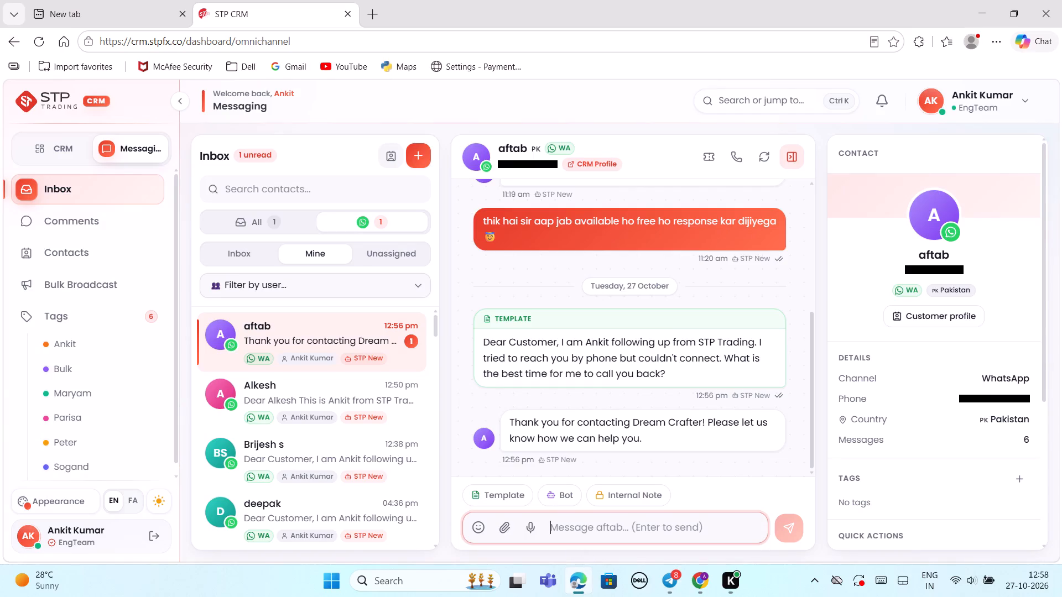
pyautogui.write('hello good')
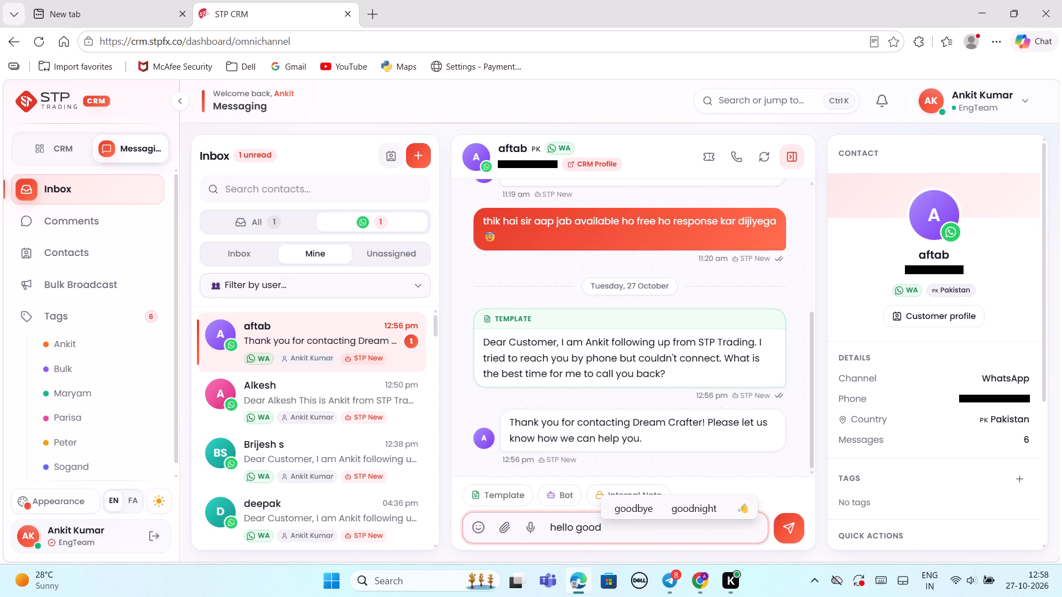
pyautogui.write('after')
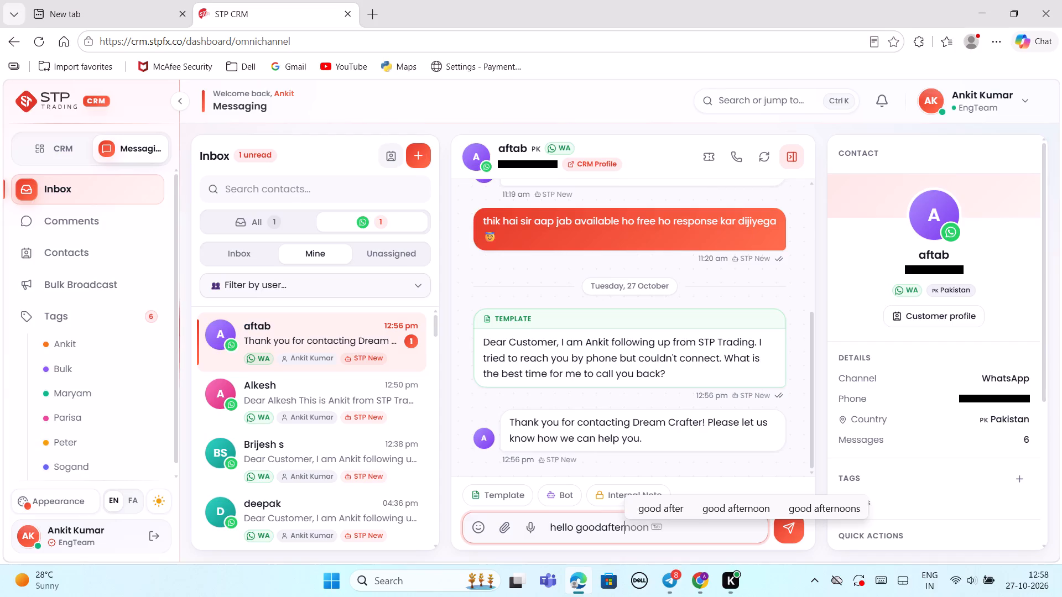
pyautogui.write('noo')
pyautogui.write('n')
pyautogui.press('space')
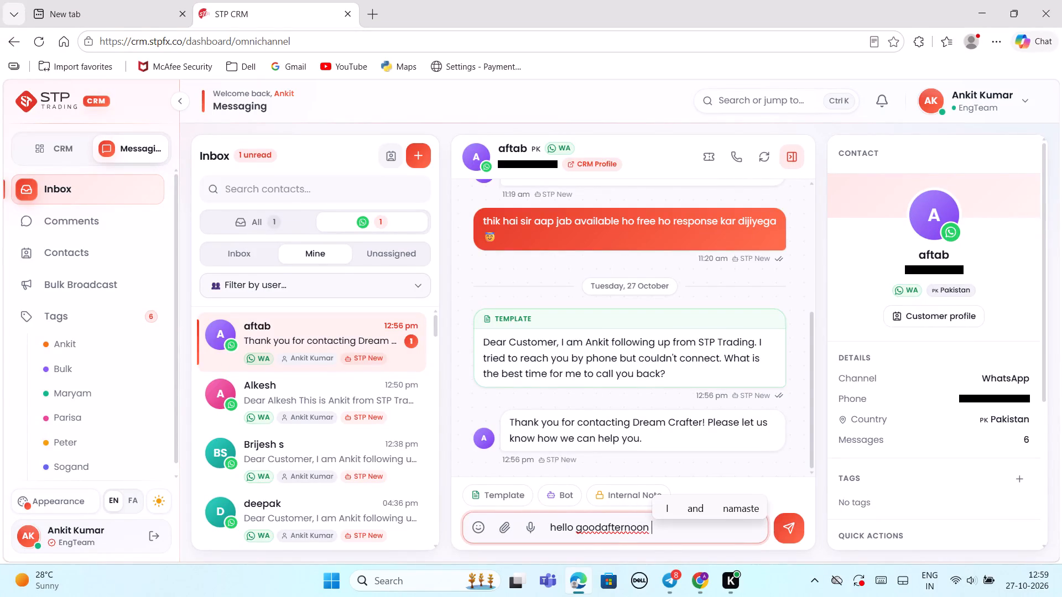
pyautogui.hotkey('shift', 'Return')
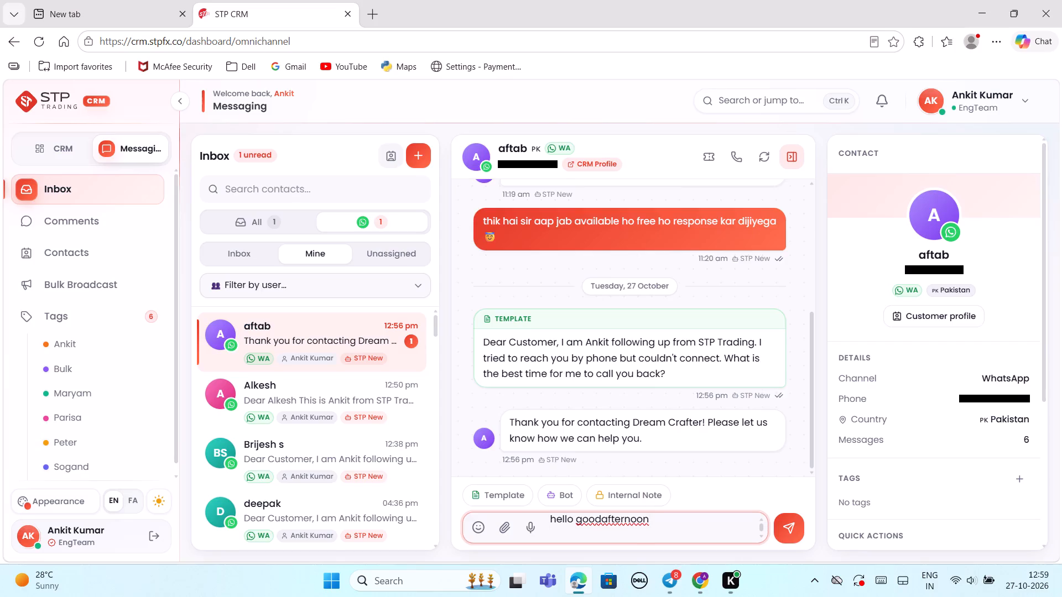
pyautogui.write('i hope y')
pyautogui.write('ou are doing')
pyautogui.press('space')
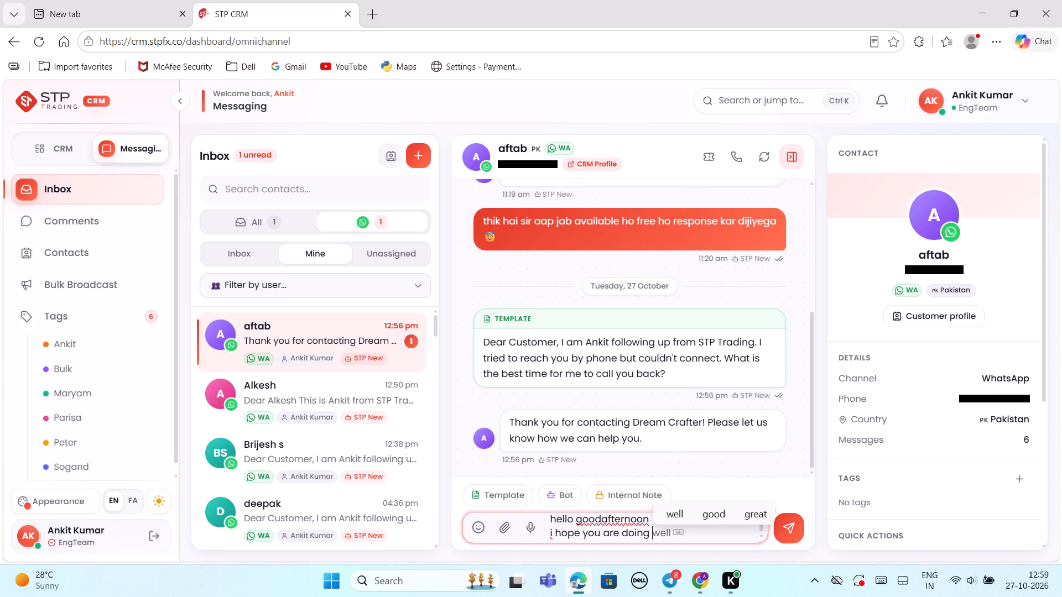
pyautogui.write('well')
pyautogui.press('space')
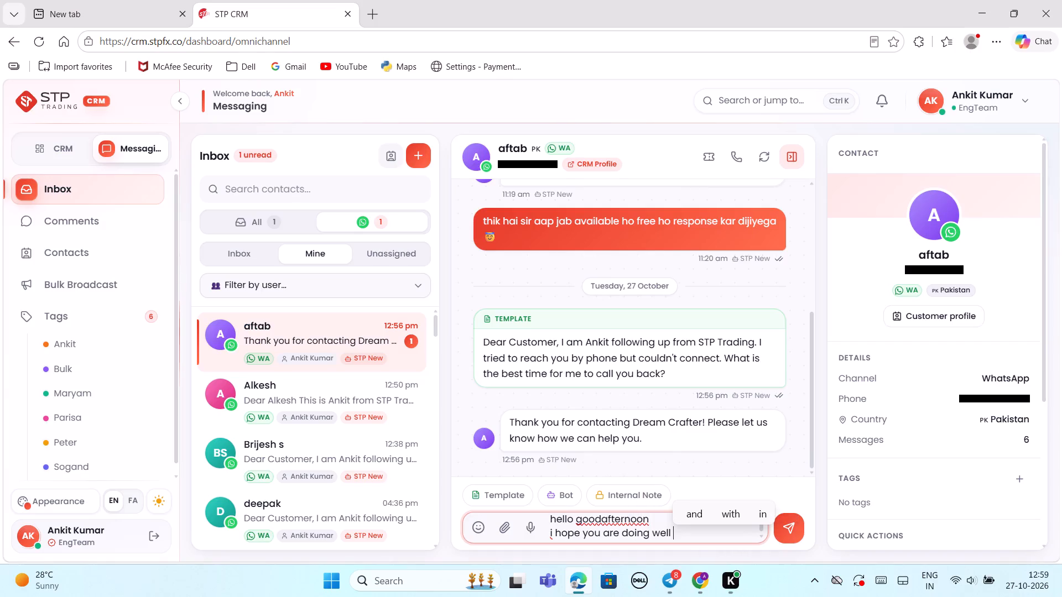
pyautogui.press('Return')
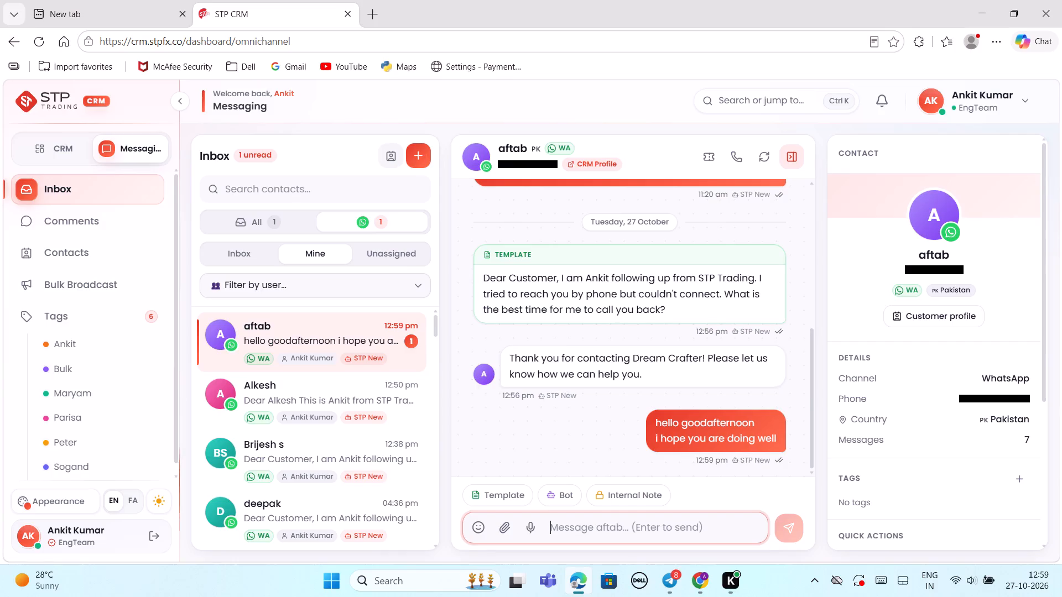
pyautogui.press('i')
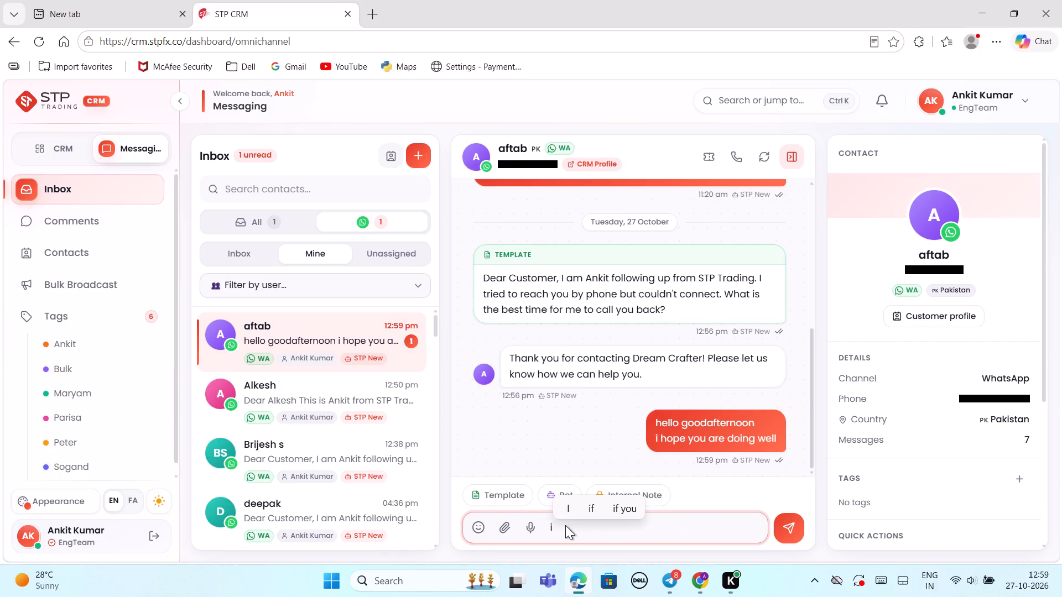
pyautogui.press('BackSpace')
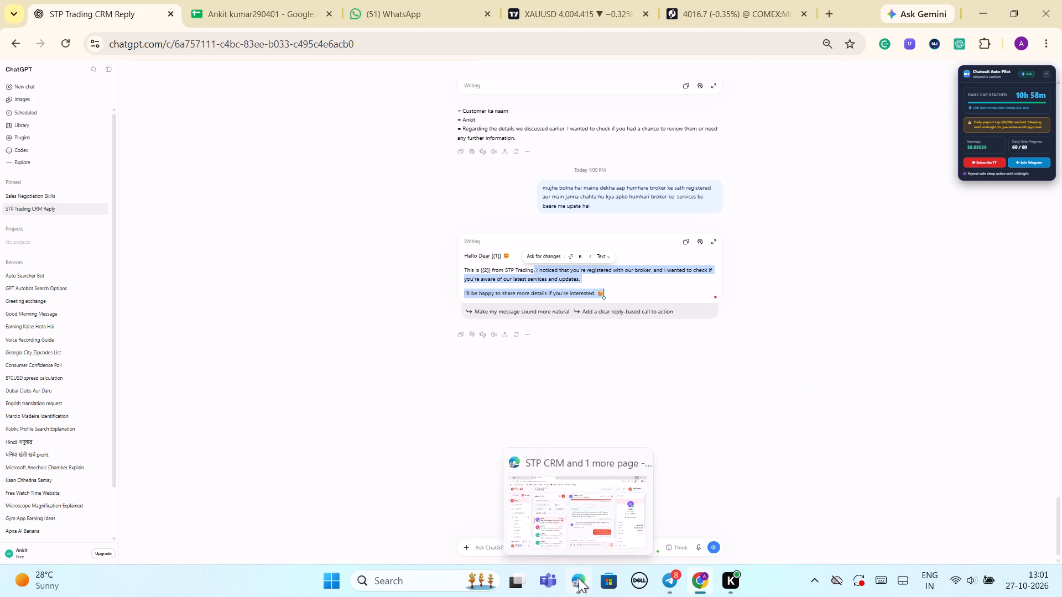
pyautogui.scroll(-1, 608, 403)
pyautogui.click(584, 523)
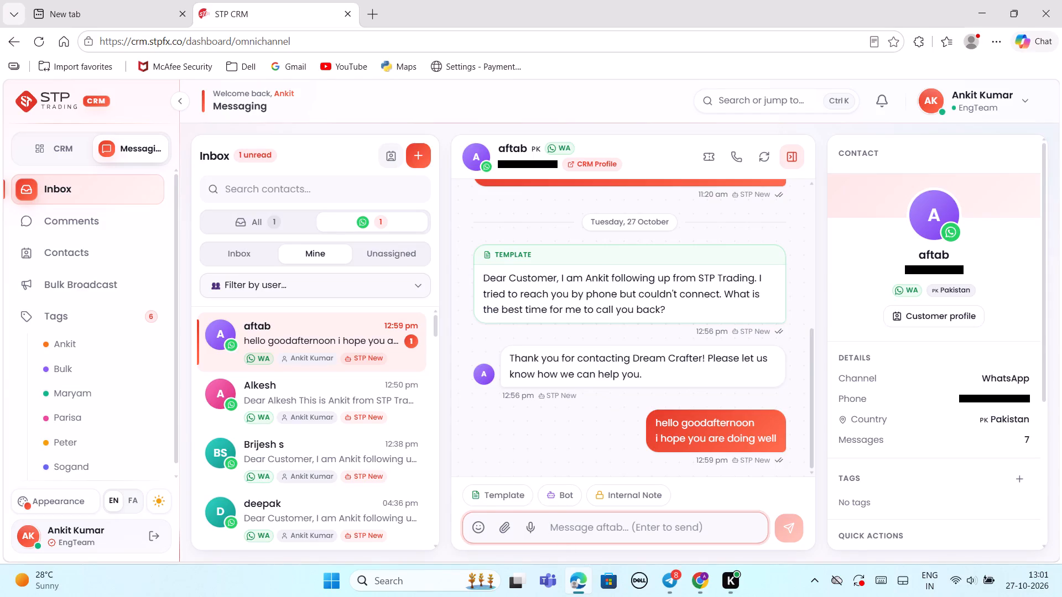
pyautogui.rightClick(584, 523)
pyautogui.click(685, 308)
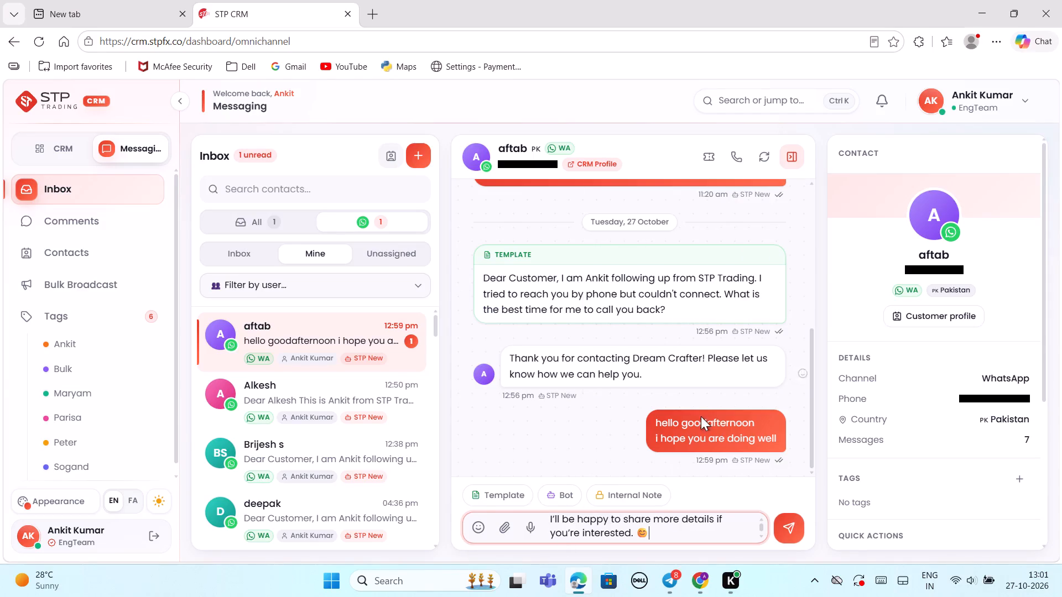
# Proofread the whole drafted follow-up about the latest services and updates, and send it to aftab.
pyautogui.scroll(3, 601, 525)
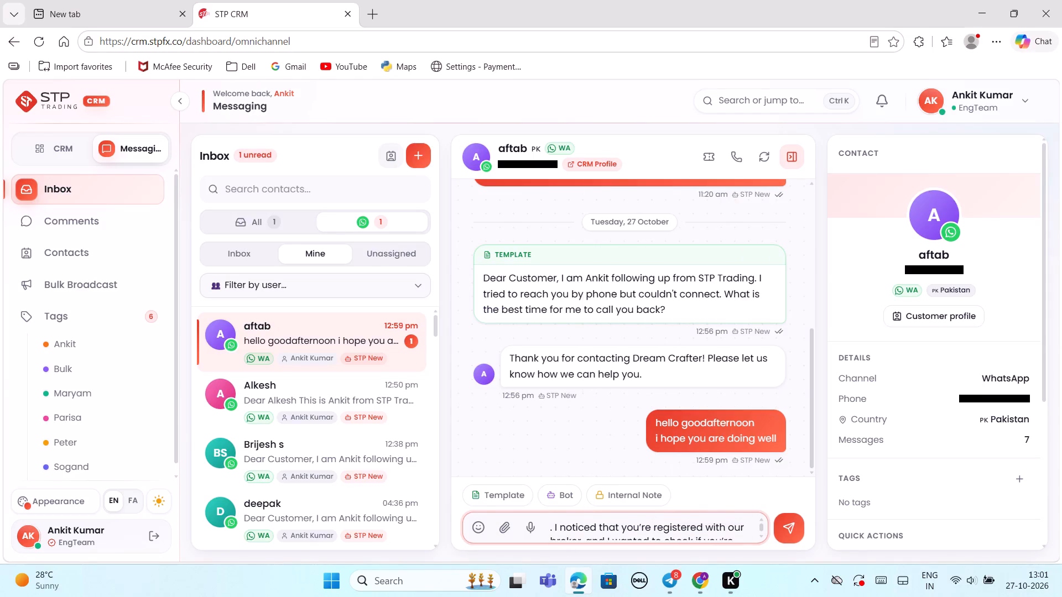
pyautogui.scroll(-1, 602, 525)
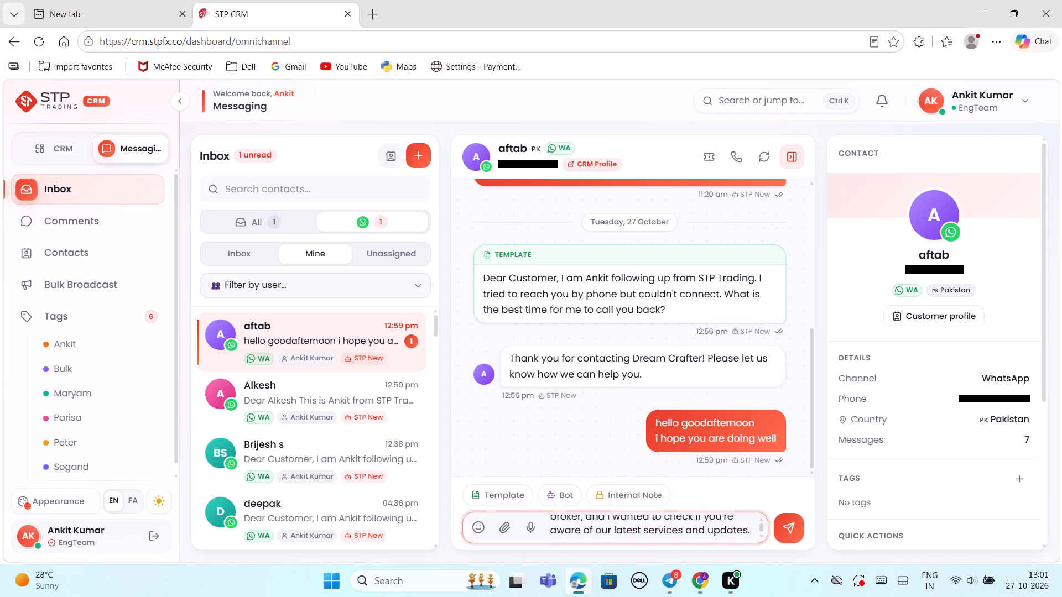
pyautogui.scroll(-1, 602, 525)
pyautogui.scroll(2, 602, 525)
pyautogui.scroll(-2, 602, 525)
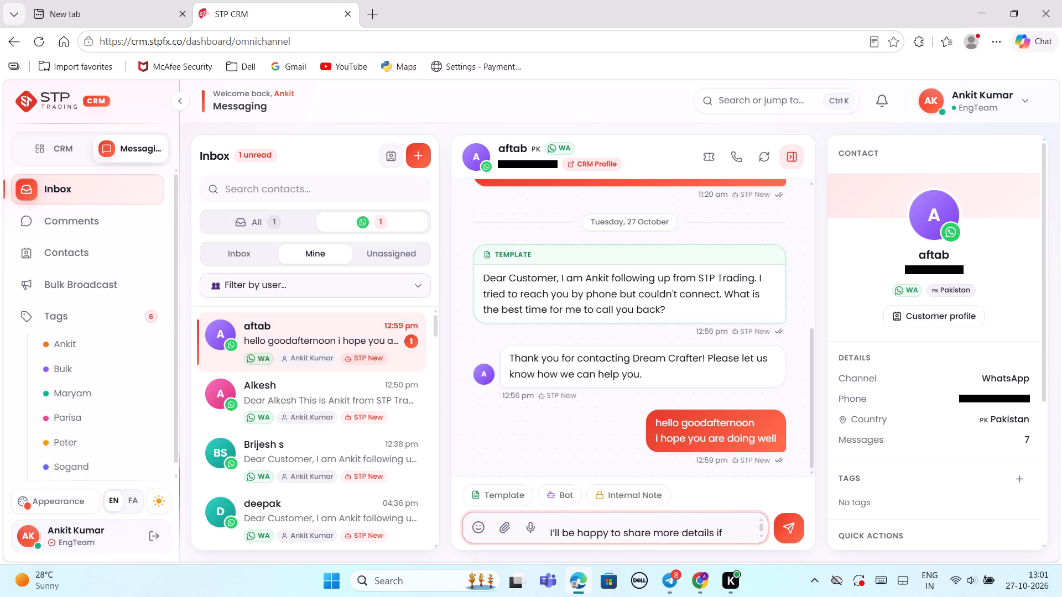
pyautogui.scroll(1, 602, 525)
pyautogui.scroll(-2, 602, 525)
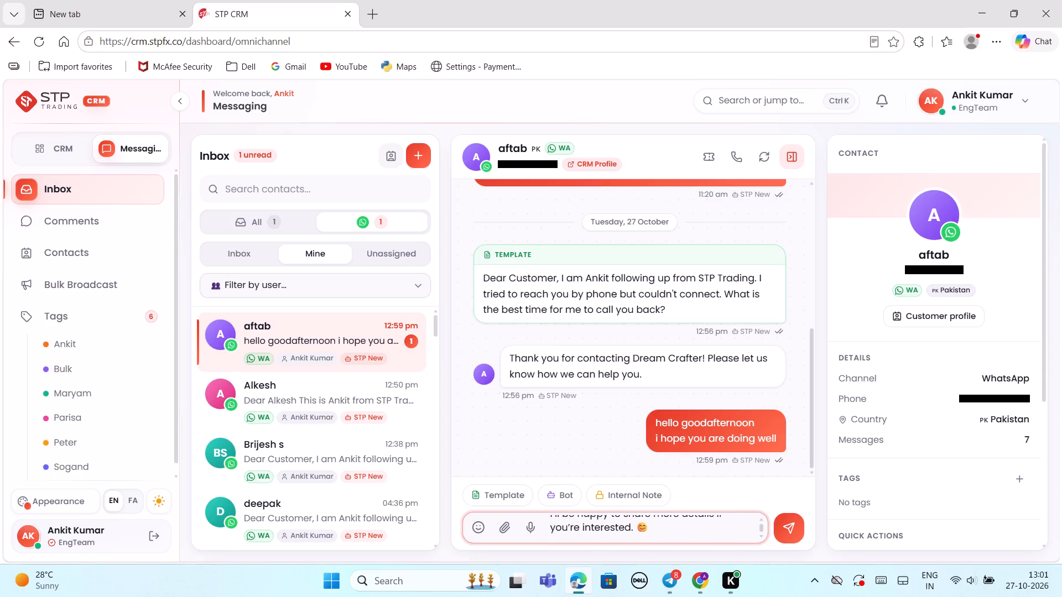
pyautogui.scroll(1, 602, 525)
pyautogui.scroll(-1, 602, 525)
pyautogui.scroll(1, 602, 525)
pyautogui.scroll(-2, 602, 525)
pyautogui.scroll(1, 685, 530)
pyautogui.scroll(-1, 685, 530)
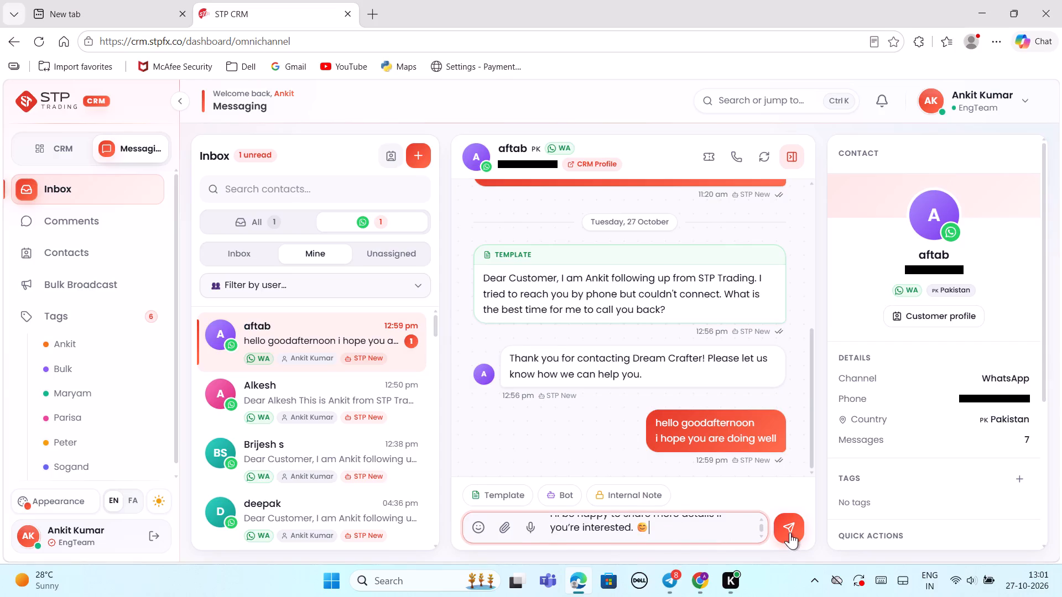
pyautogui.click(790, 532)
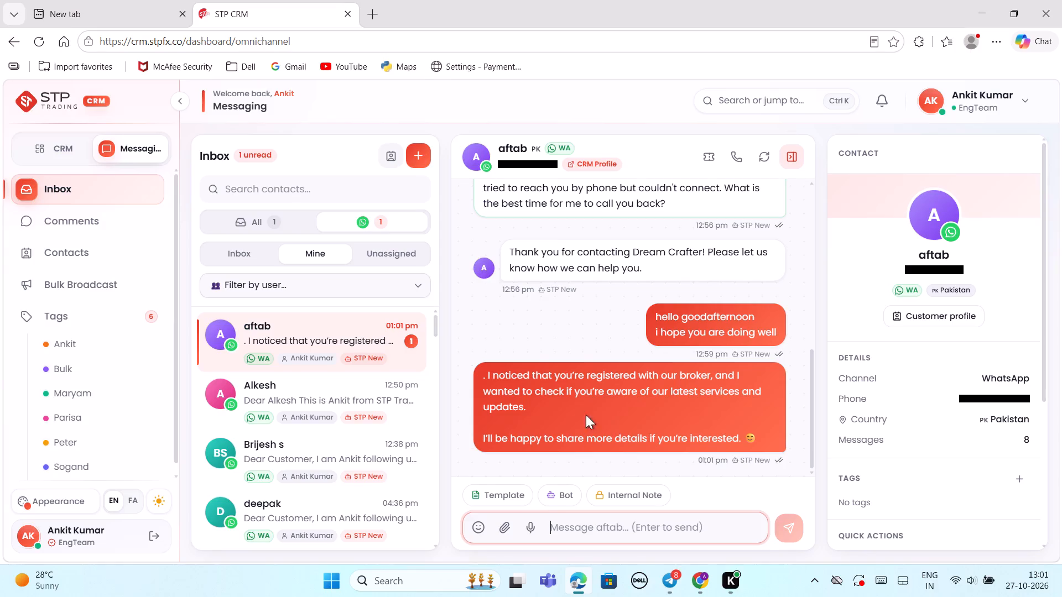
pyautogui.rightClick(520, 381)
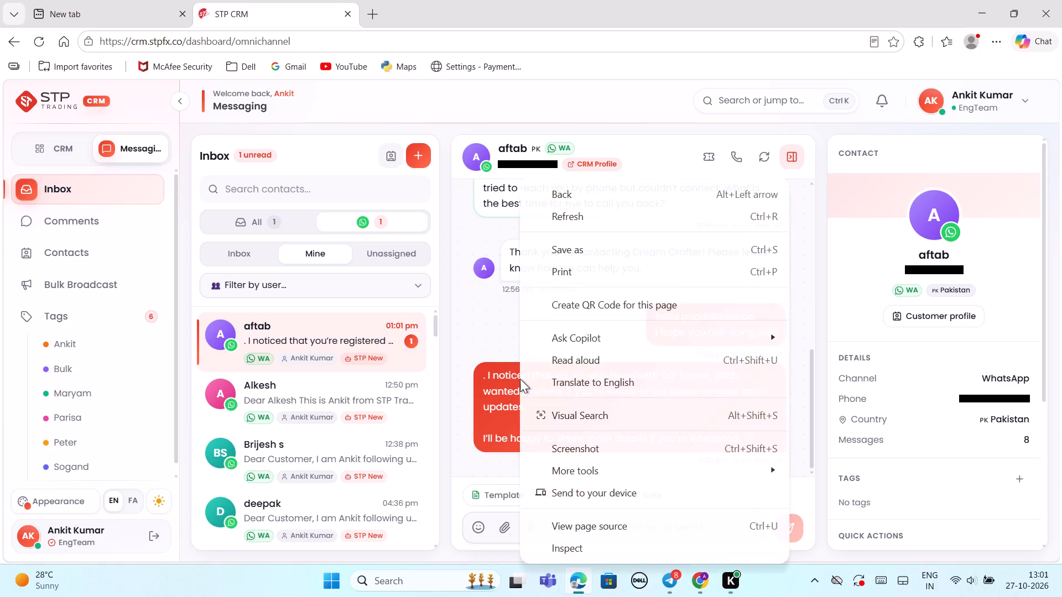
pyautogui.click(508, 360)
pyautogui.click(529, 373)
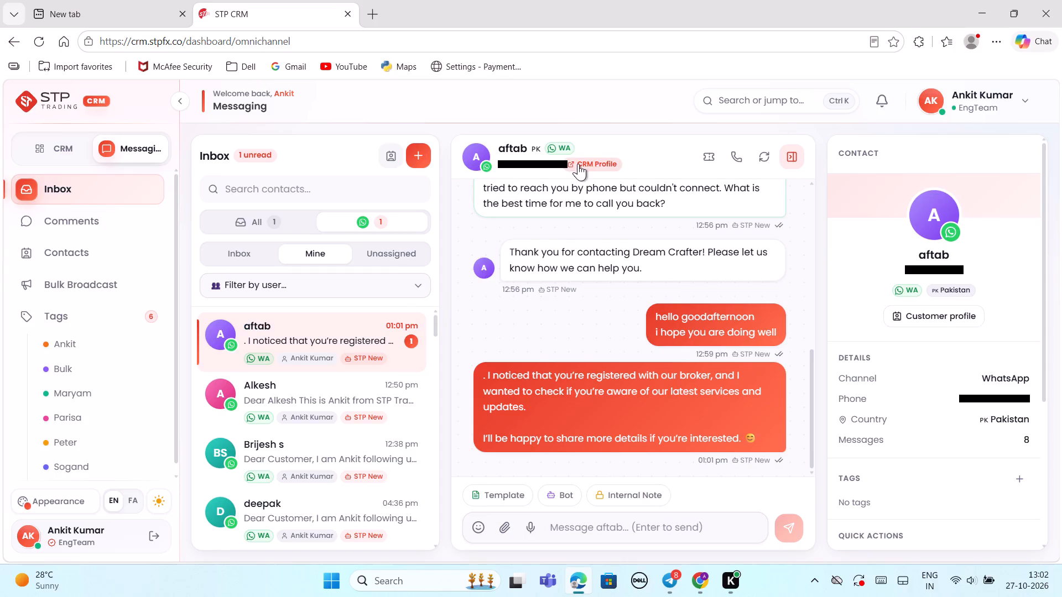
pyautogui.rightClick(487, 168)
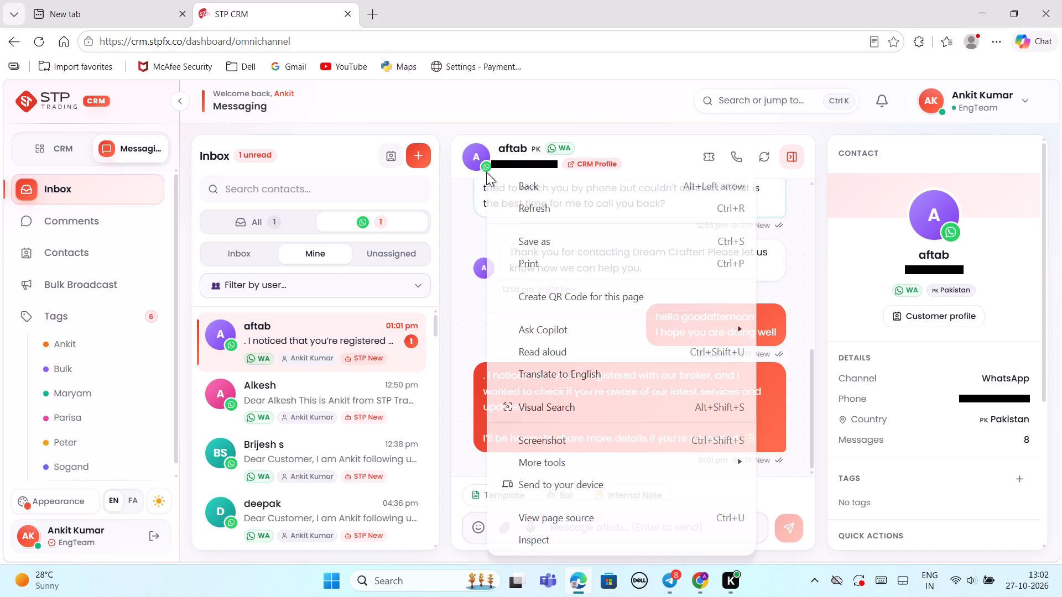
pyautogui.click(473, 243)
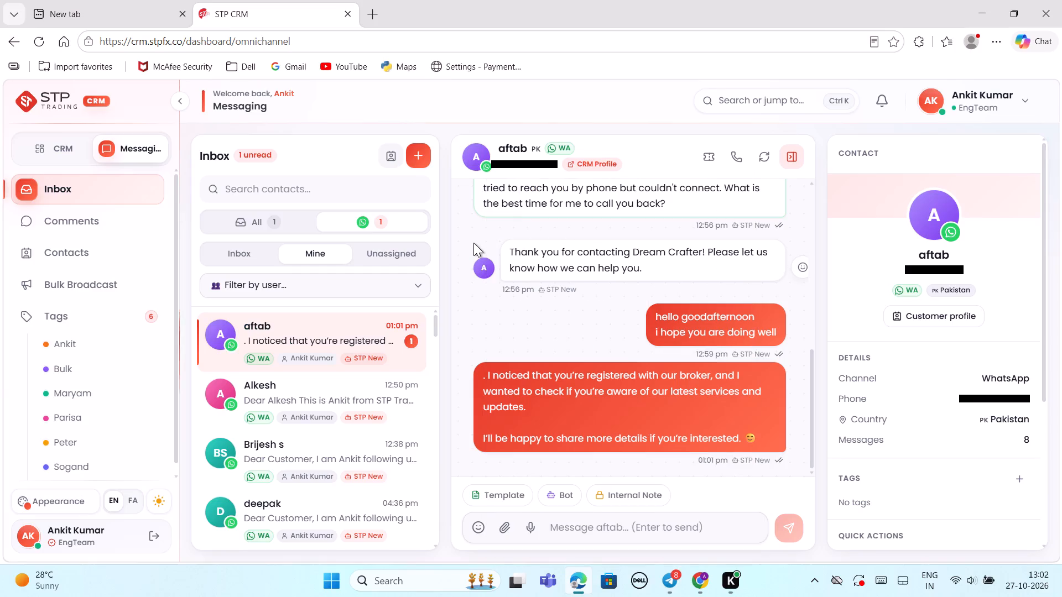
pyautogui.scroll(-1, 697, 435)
# Reload the messaging inbox, limit it to own WhatsApp chats, and check aftab's conversation for a new reply.
pyautogui.click(68, 138)
pyautogui.click(121, 149)
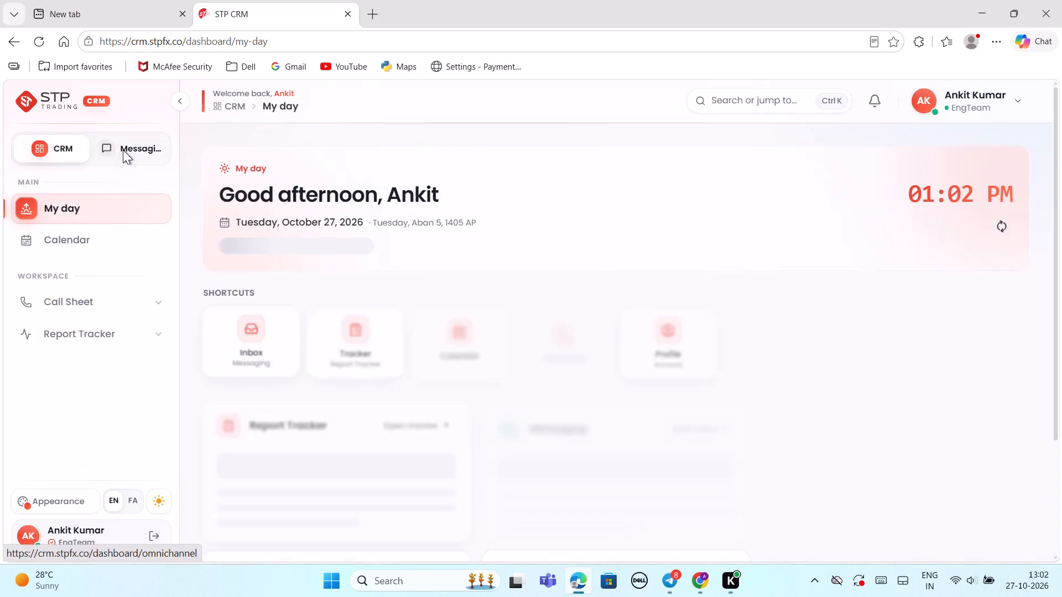
pyautogui.click(320, 254)
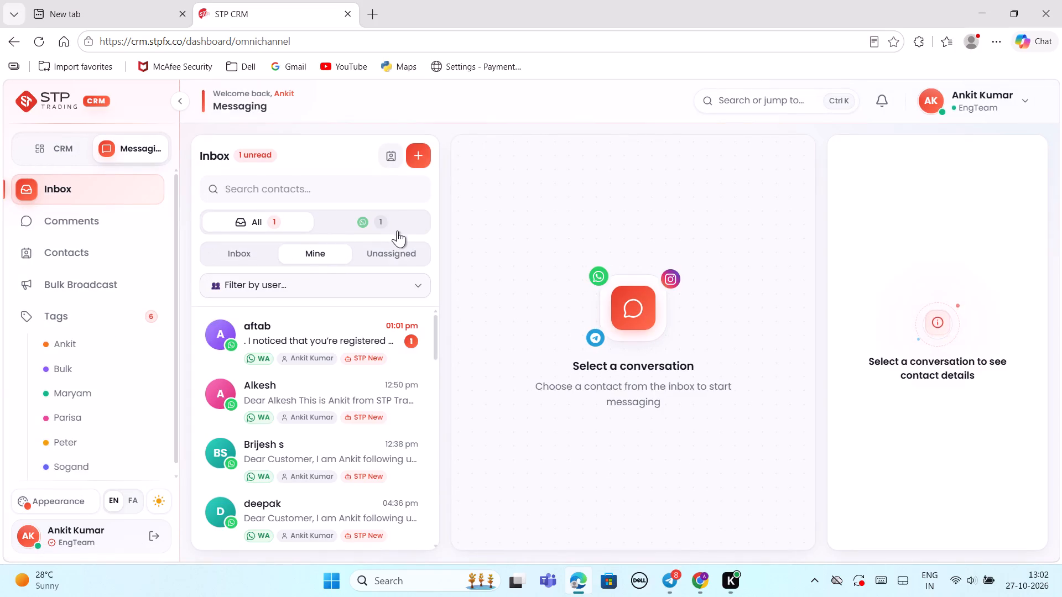
pyautogui.click(397, 229)
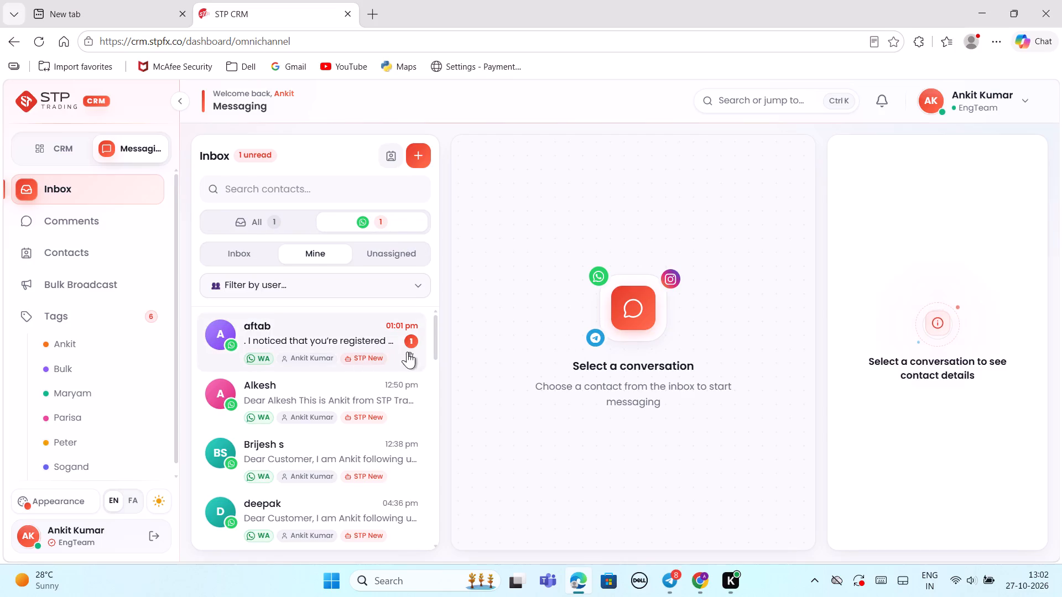
pyautogui.click(352, 343)
pyautogui.scroll(-1, 621, 387)
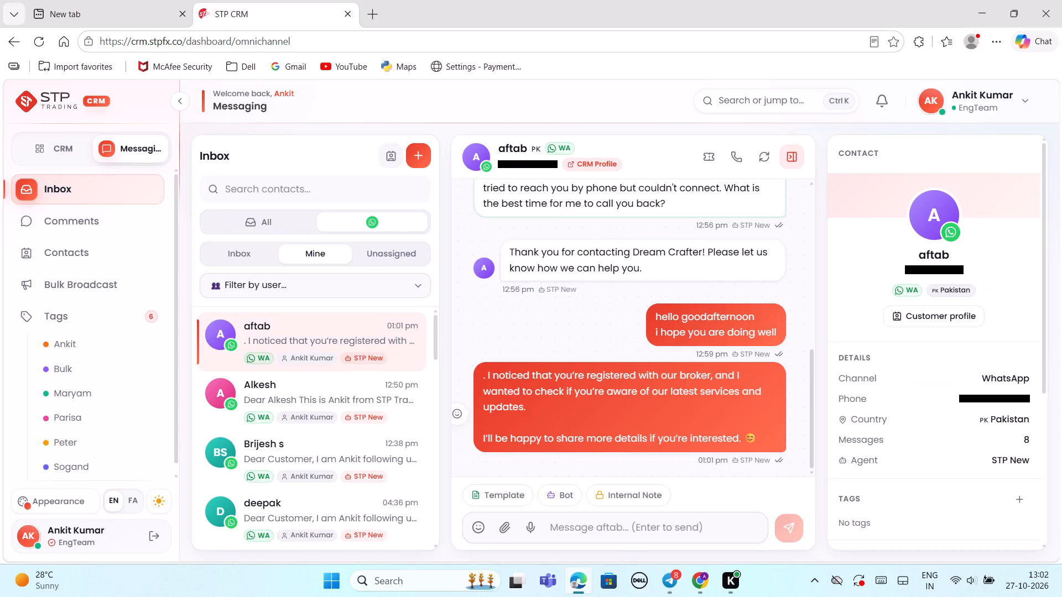
pyautogui.scroll(1, 622, 392)
pyautogui.scroll(-2, 622, 392)
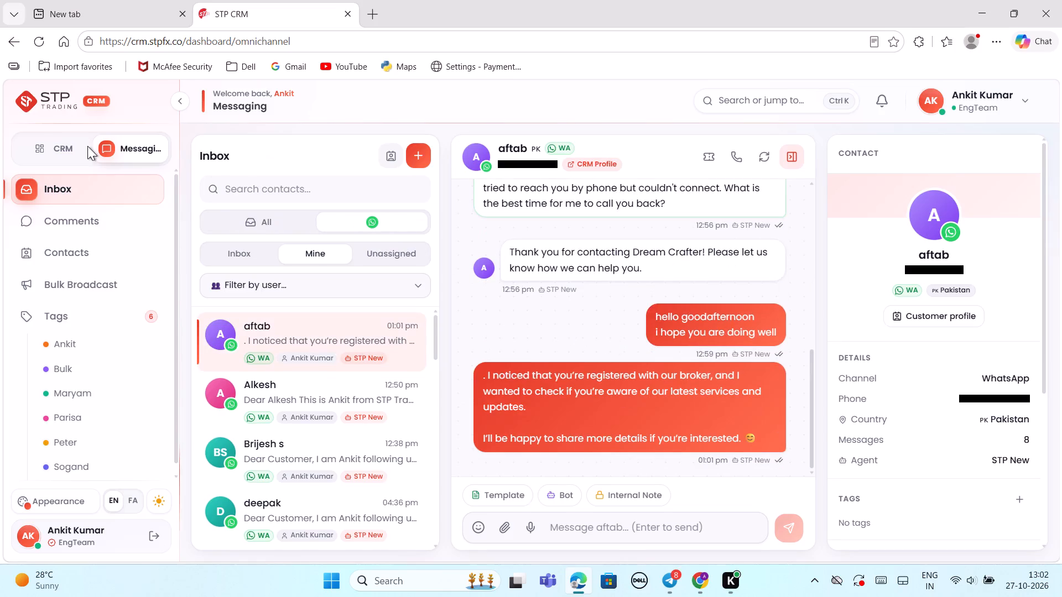
pyautogui.click(56, 152)
pyautogui.click(150, 148)
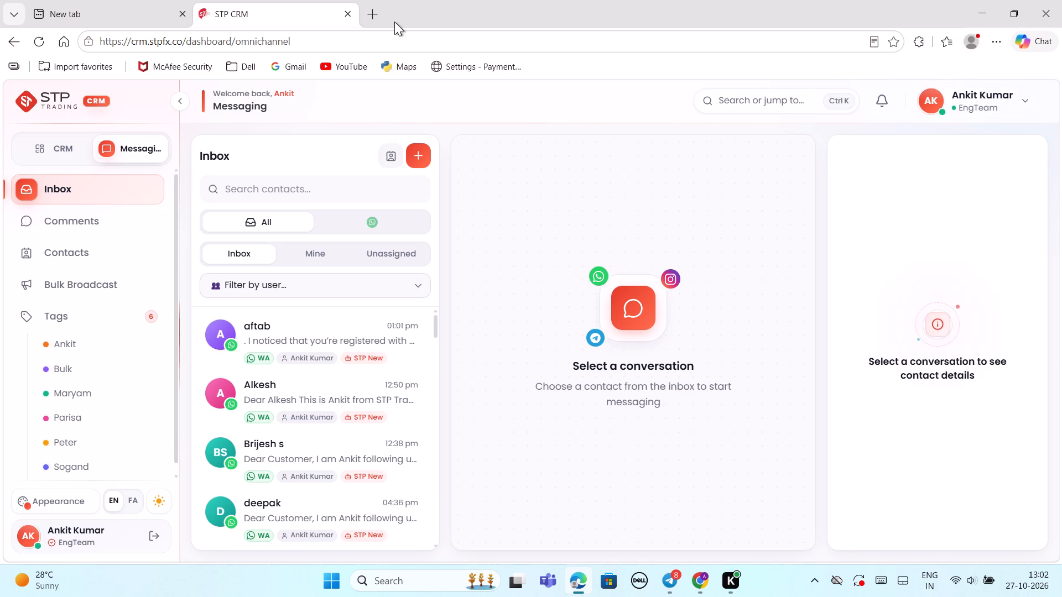
# Switch to TradingView in Google Chrome and examine the 30-minute XAUUSD chart around the Fibonacci levels and yellow zones.
pyautogui.click(978, 9)
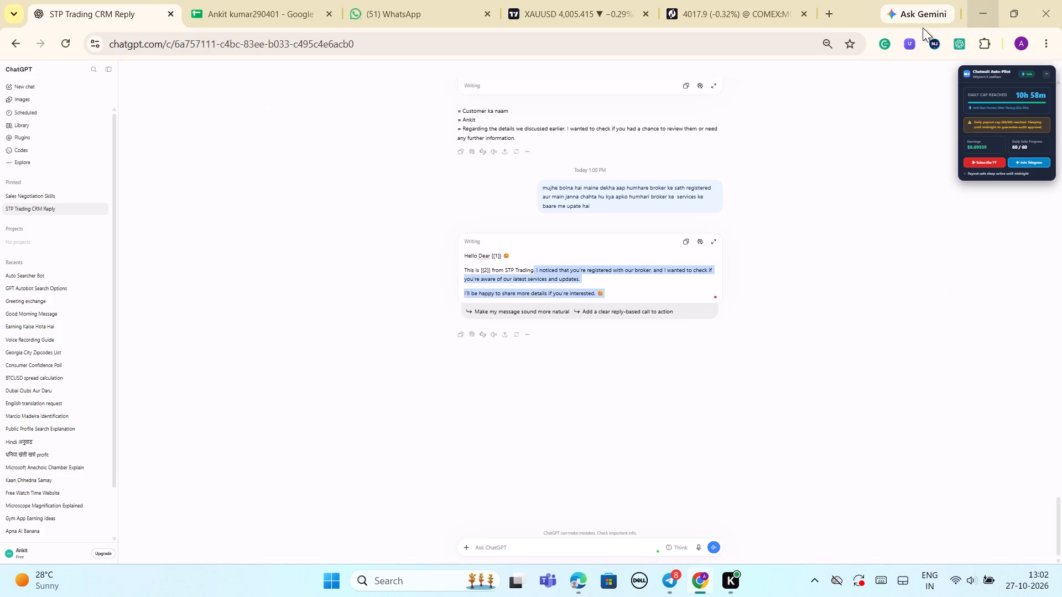
pyautogui.click(569, 4)
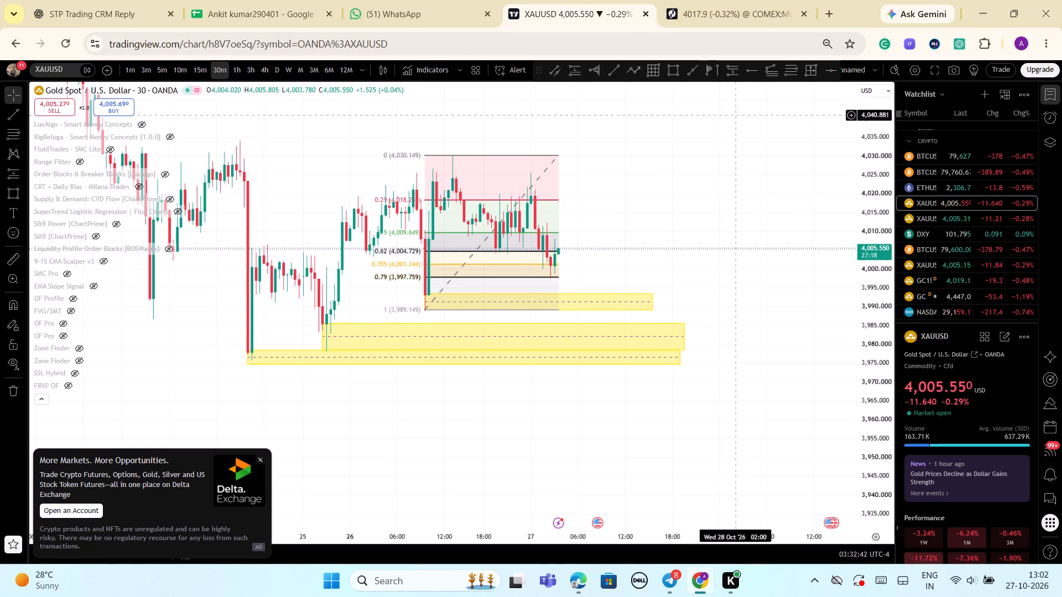
pyautogui.moveTo(874, 148); pyautogui.dragTo(874, 174)
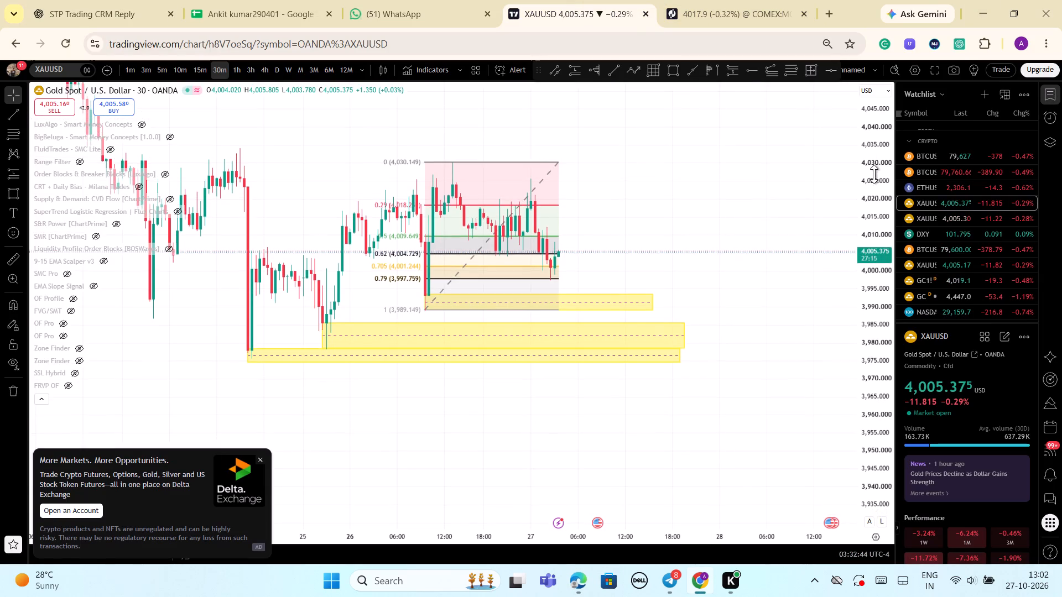
pyautogui.moveTo(874, 174); pyautogui.dragTo(873, 244)
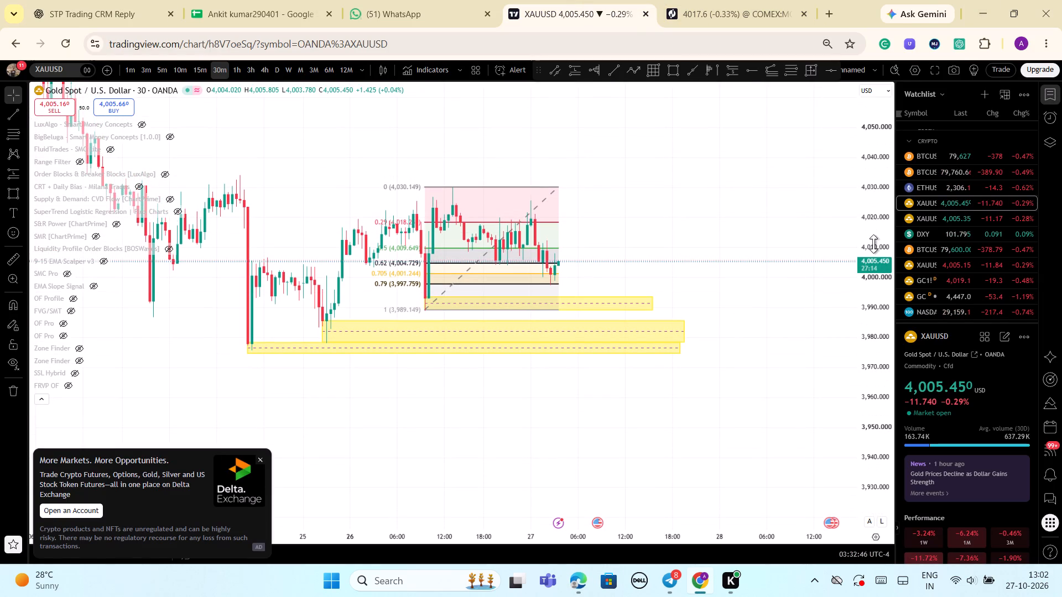
pyautogui.moveTo(873, 244); pyautogui.dragTo(873, 240)
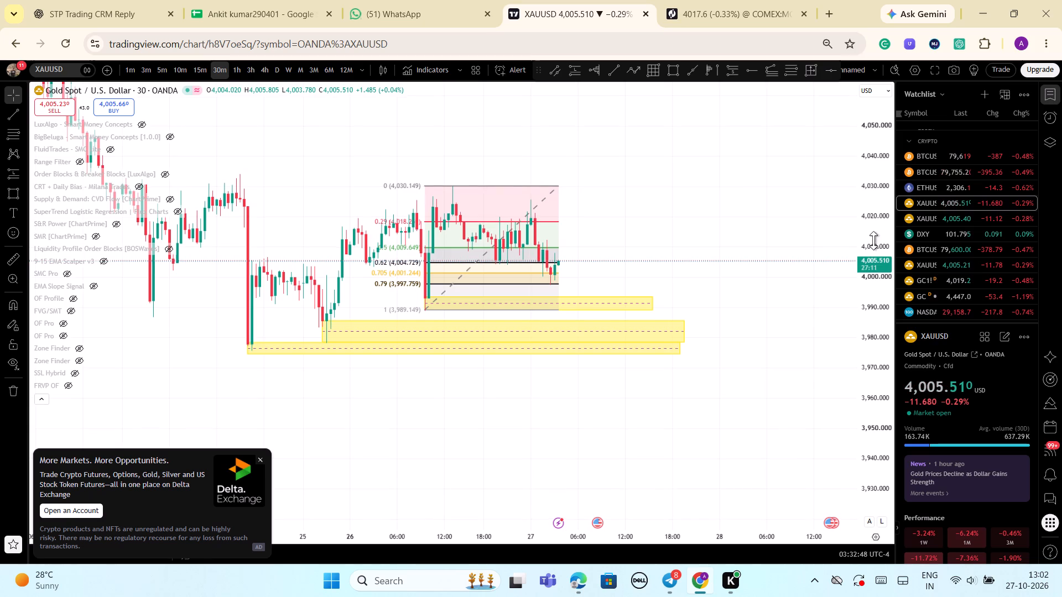
pyautogui.moveTo(873, 240); pyautogui.dragTo(847, 253)
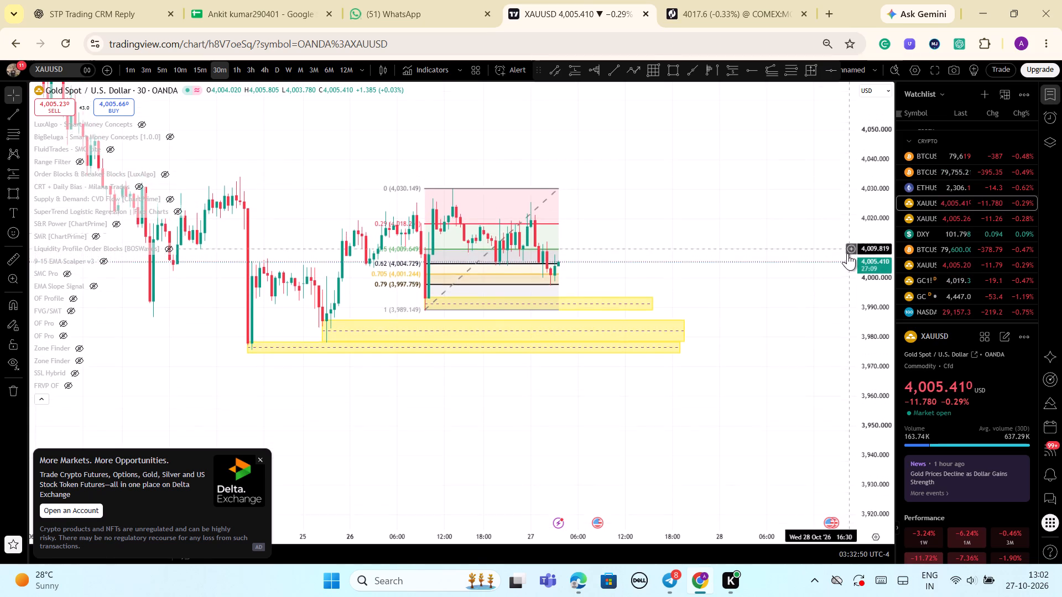
pyautogui.moveTo(847, 253); pyautogui.dragTo(844, 260)
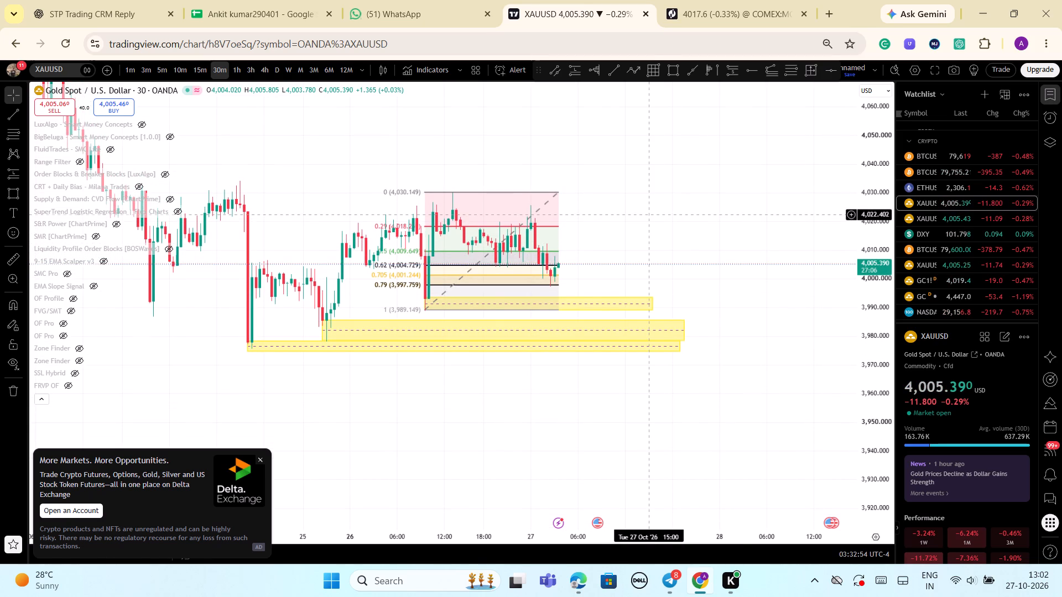
pyautogui.scroll(1, 650, 215)
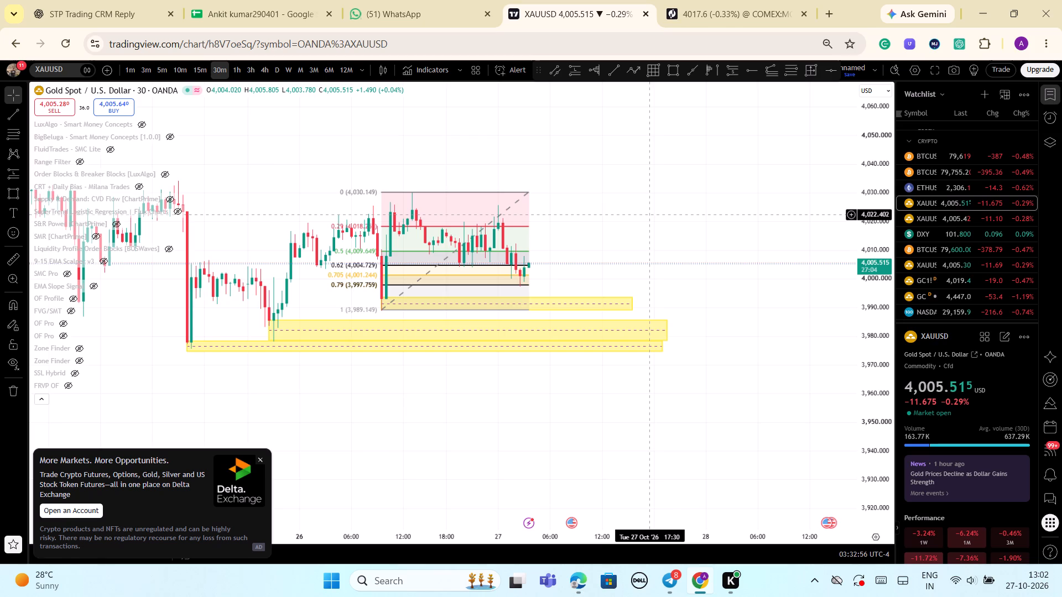
pyautogui.scroll(3, 650, 215)
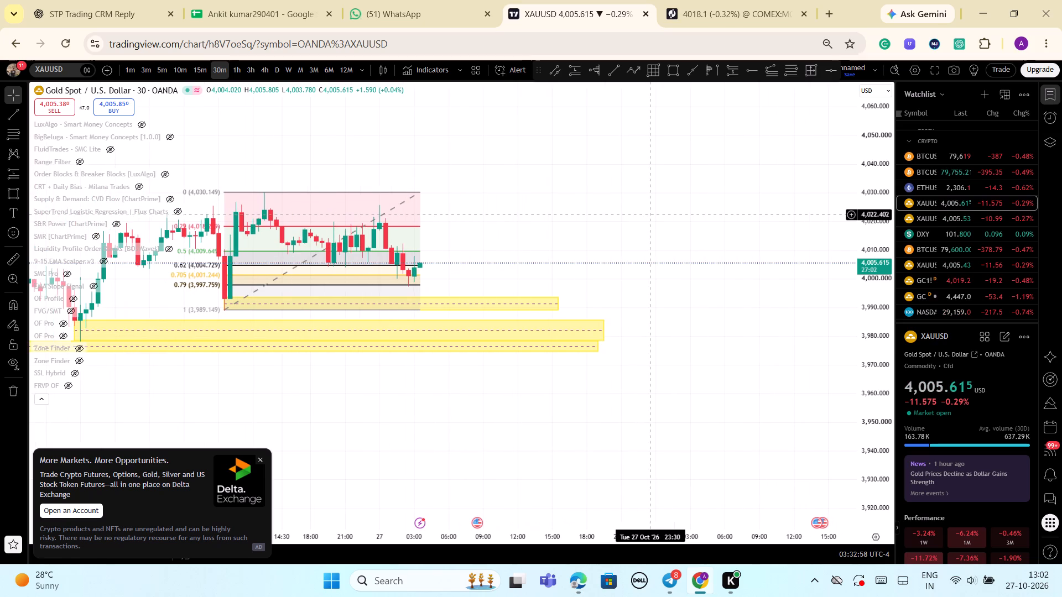
pyautogui.scroll(-3, 650, 215)
pyautogui.moveTo(885, 136); pyautogui.dragTo(873, 234)
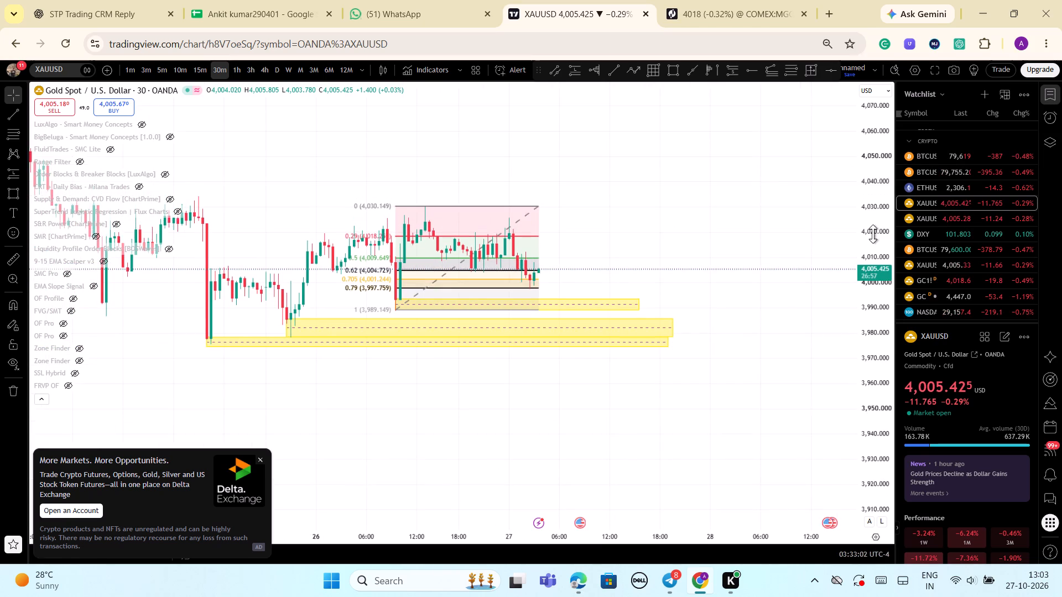
pyautogui.moveTo(873, 234); pyautogui.dragTo(873, 253)
pyautogui.scroll(-2, 750, 201)
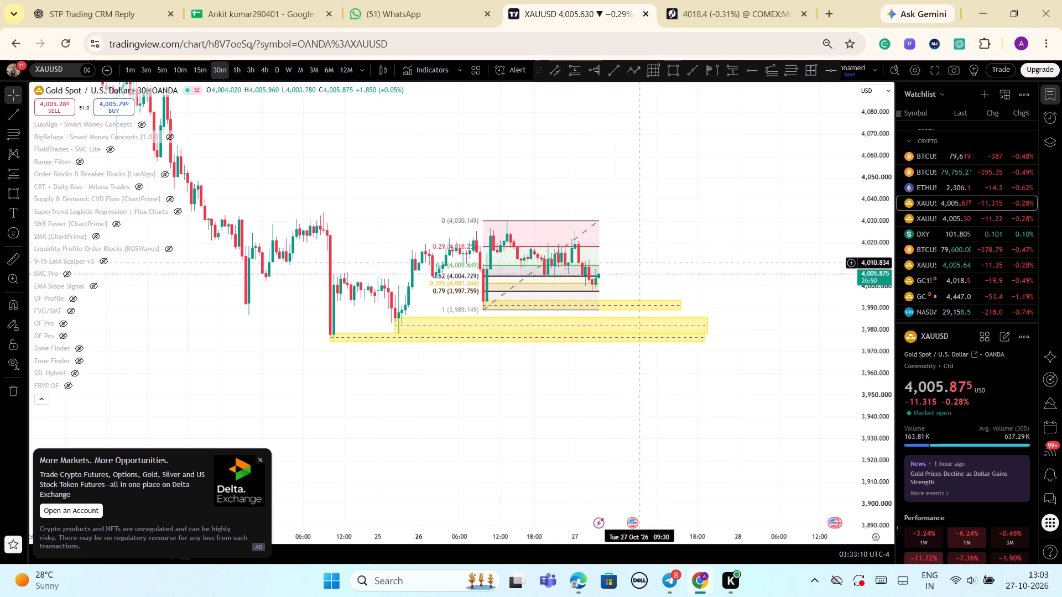
pyautogui.scroll(-2, 759, 192)
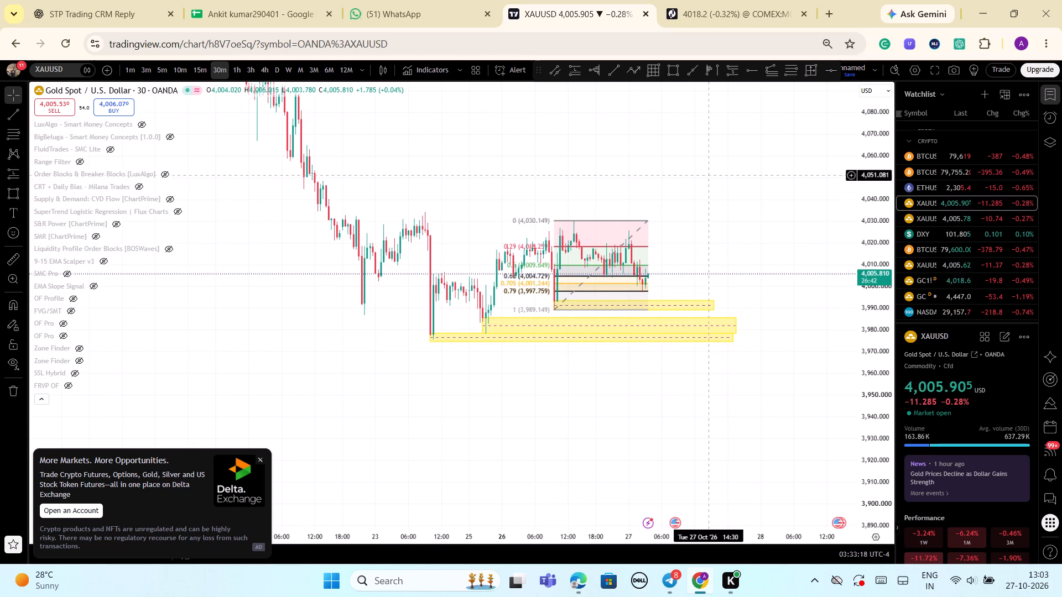
pyautogui.scroll(3, 729, 226)
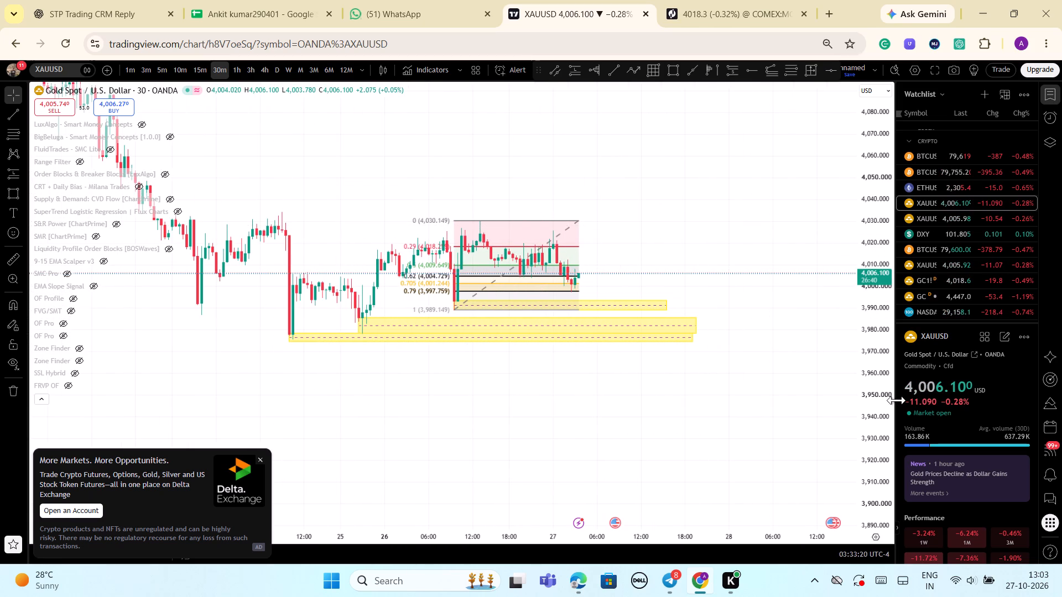
pyautogui.moveTo(880, 426); pyautogui.dragTo(860, 300)
pyautogui.scroll(2, 721, 314)
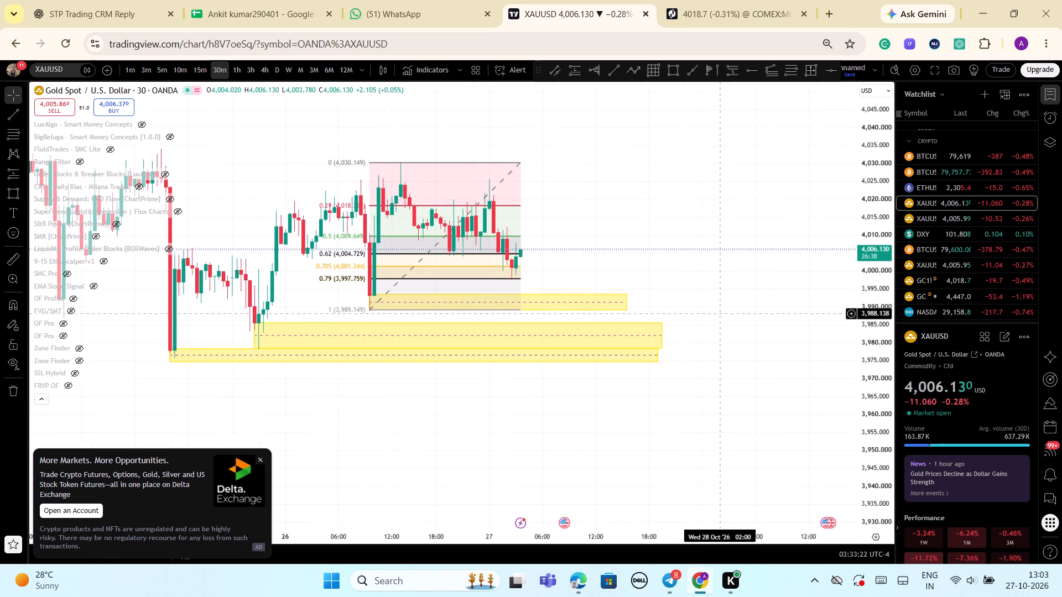
pyautogui.scroll(2, 721, 314)
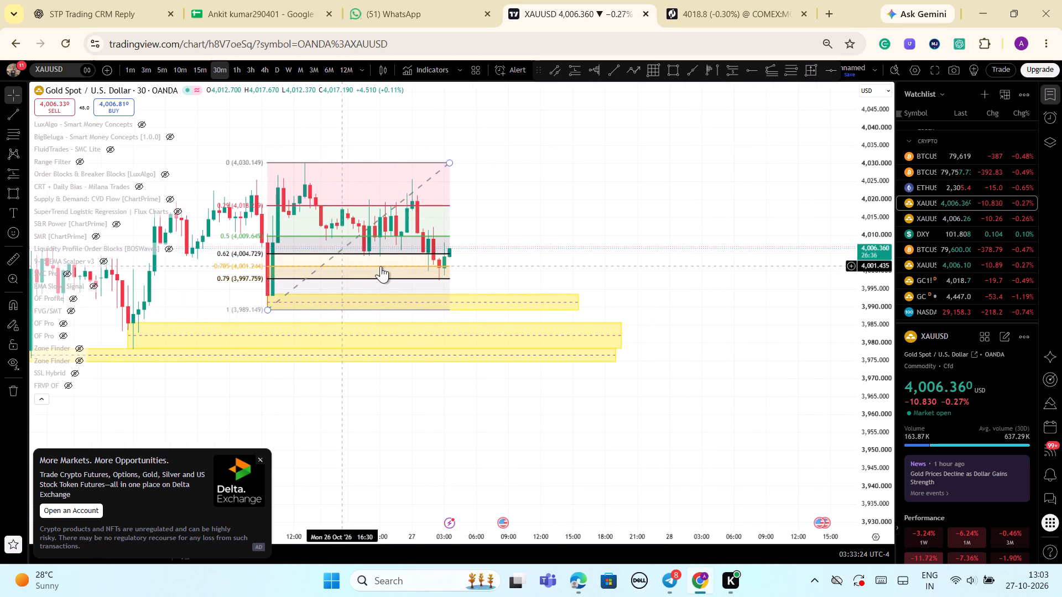
pyautogui.scroll(-1, 415, 260)
pyautogui.scroll(-1, 663, 239)
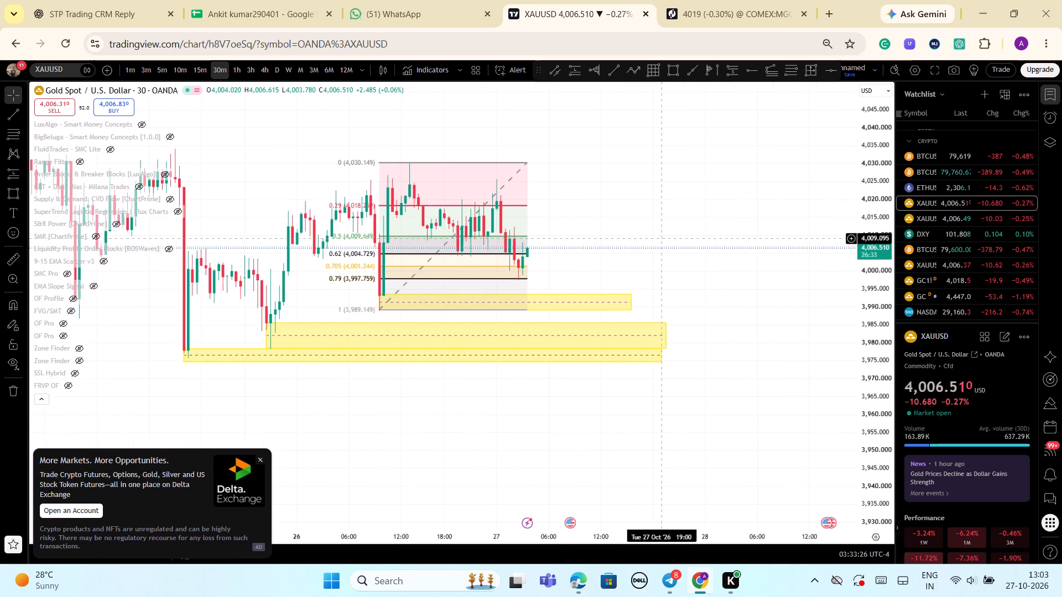
pyautogui.scroll(-1, 663, 239)
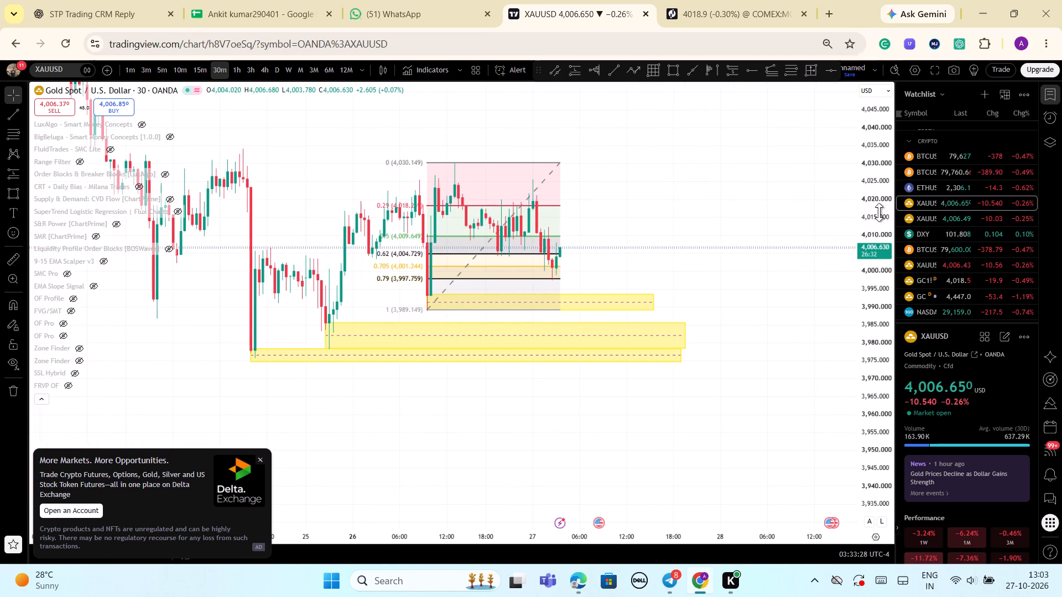
pyautogui.moveTo(879, 212); pyautogui.dragTo(873, 255)
pyautogui.scroll(1, 743, 245)
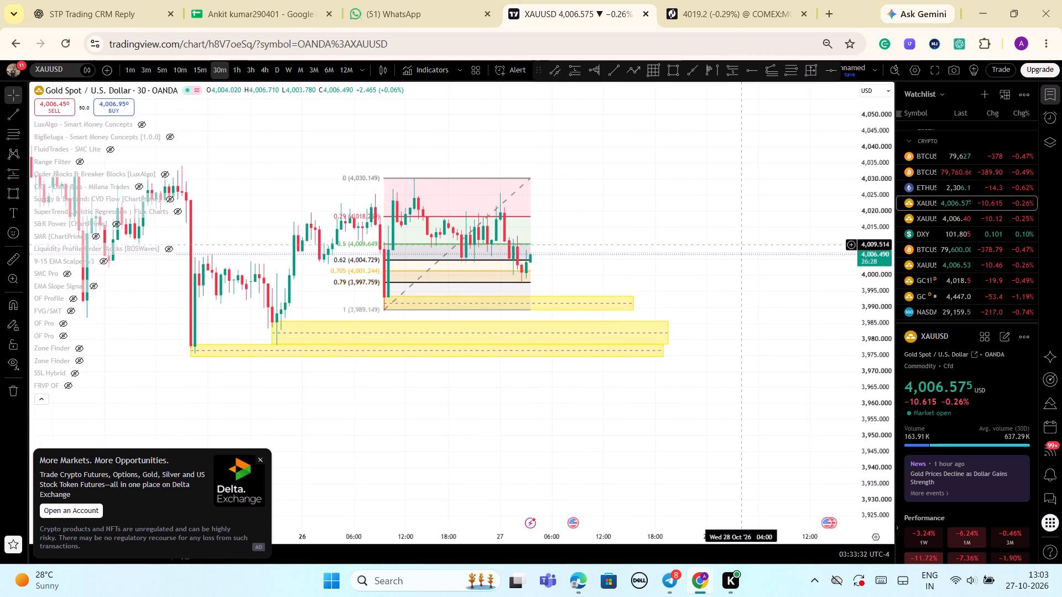
pyautogui.scroll(-1, 743, 245)
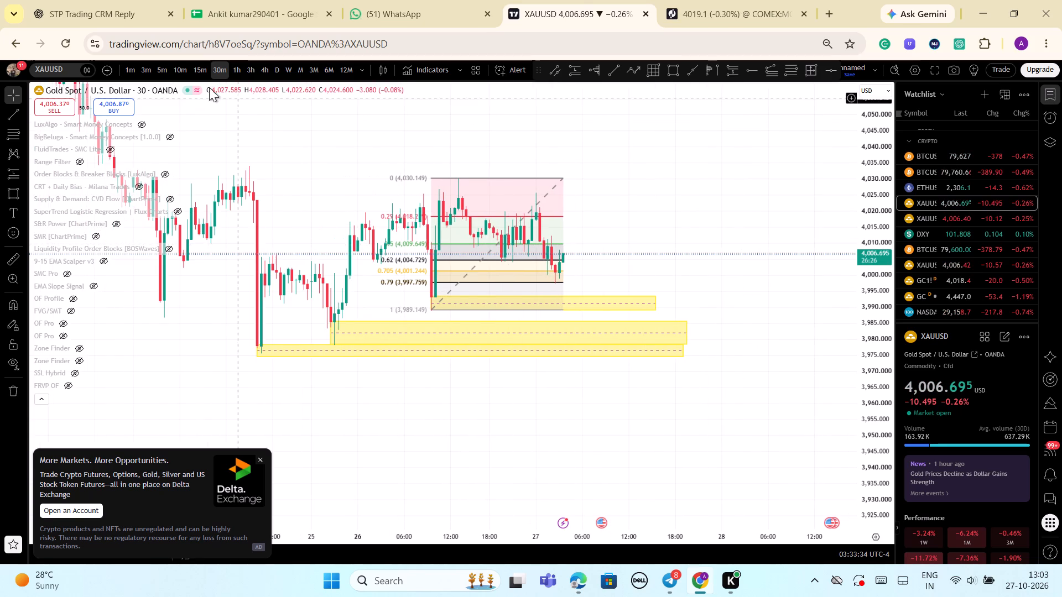
# Switch the XAUUSD chart to the 15-minute timeframe and examine price around the Fibonacci levels.
pyautogui.click(197, 69)
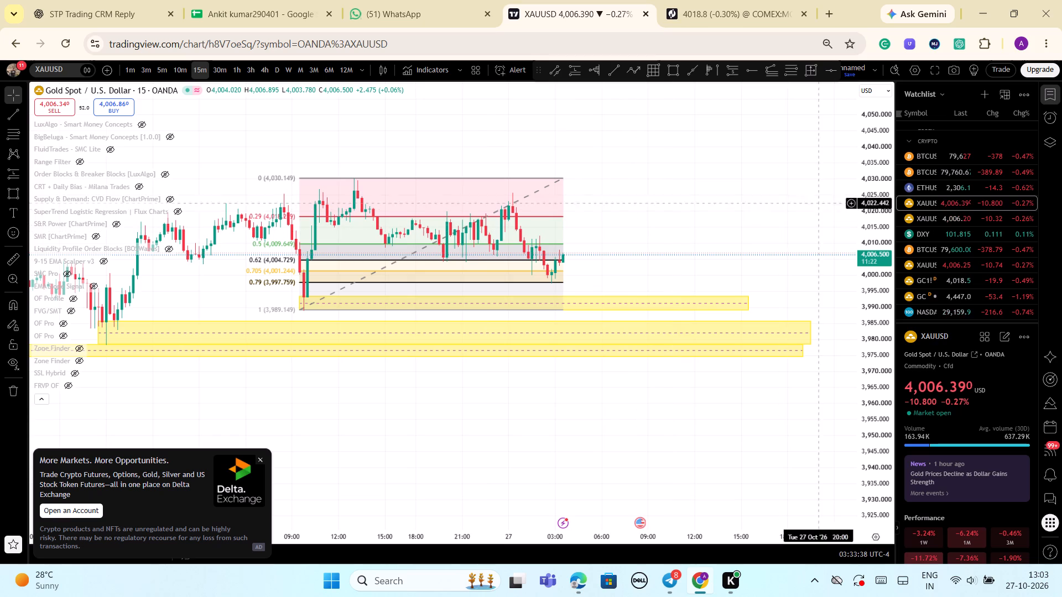
pyautogui.moveTo(868, 155); pyautogui.dragTo(877, 294)
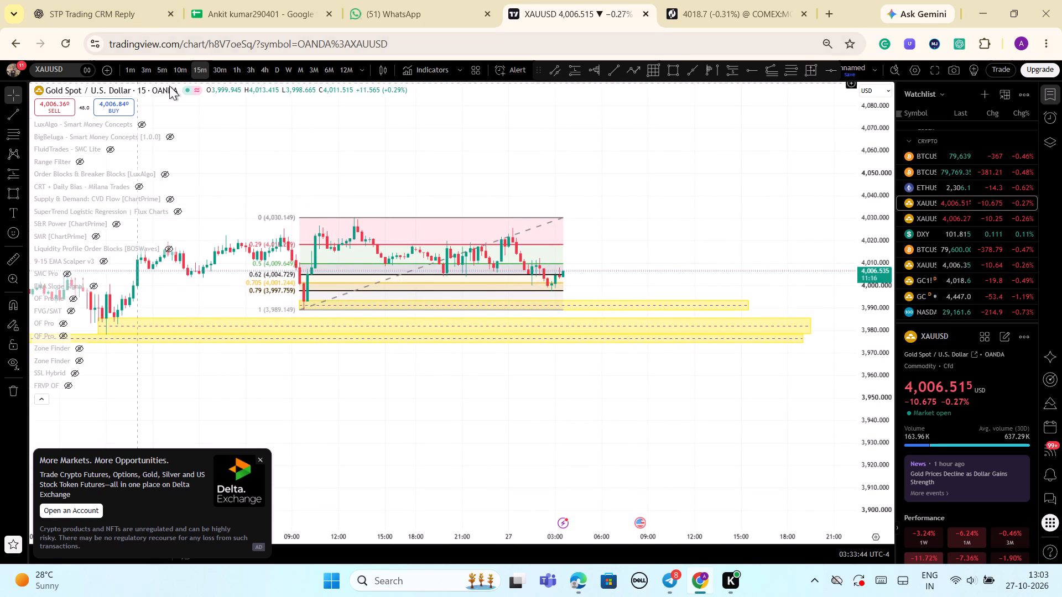
# Switch the XAUUSD chart to the 1-minute timeframe and examine the recent price movement within the Fibonacci levels.
pyautogui.click(132, 69)
pyautogui.scroll(-3, 697, 301)
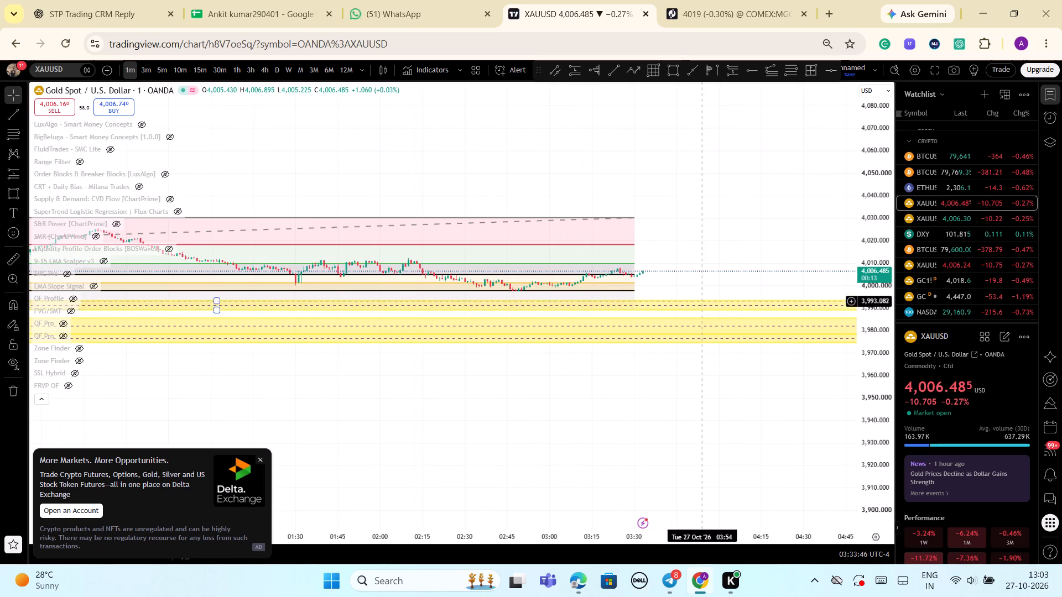
pyautogui.scroll(-8, 700, 296)
pyautogui.moveTo(884, 415); pyautogui.dragTo(860, 289)
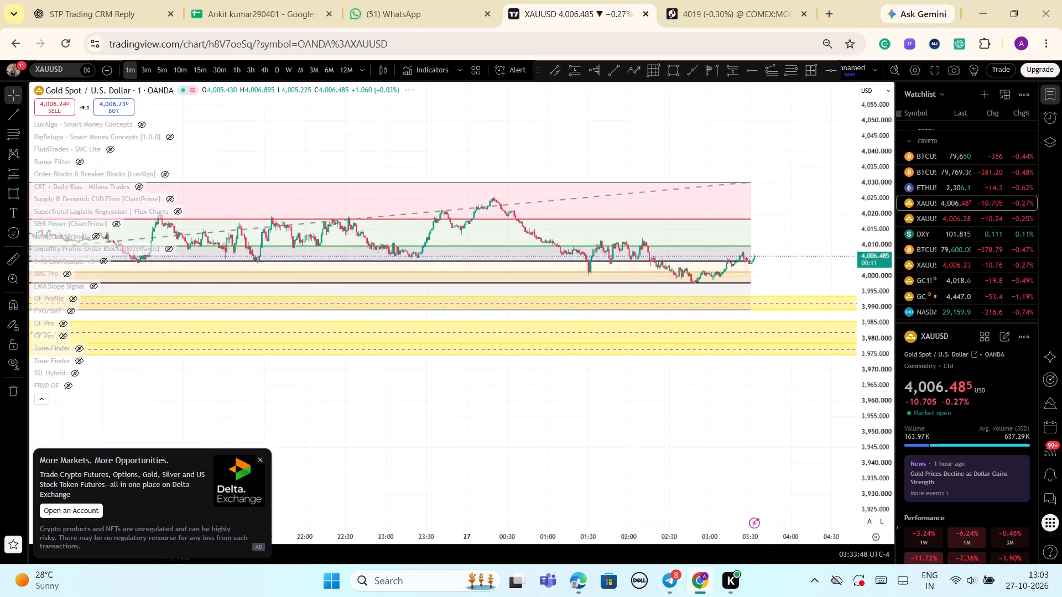
pyautogui.moveTo(860, 289); pyautogui.dragTo(840, 194)
pyautogui.scroll(4, 795, 229)
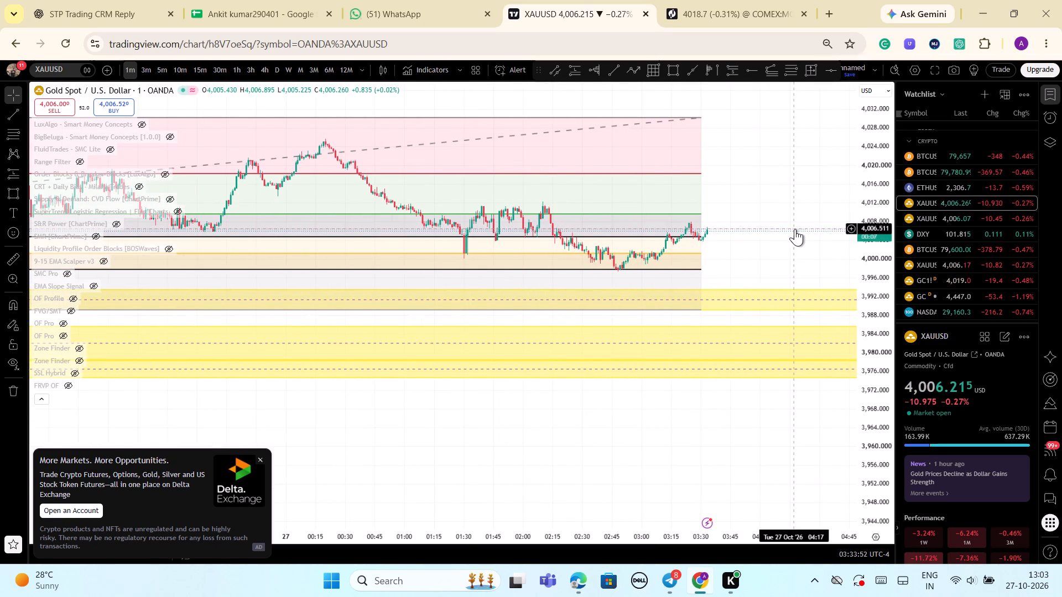
pyautogui.scroll(2, 795, 229)
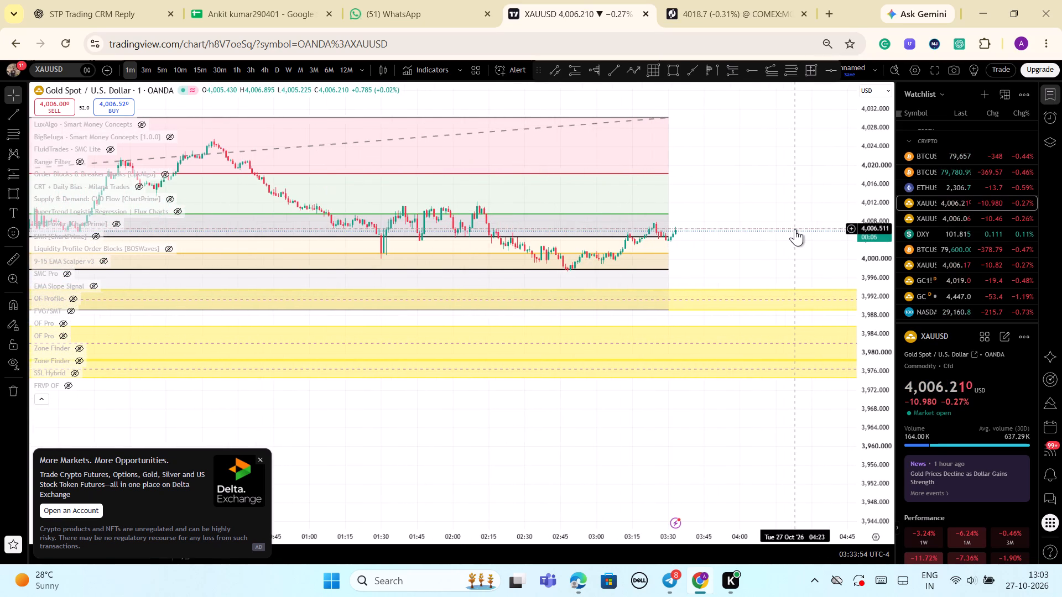
pyautogui.scroll(3, 795, 229)
pyautogui.scroll(-7, 795, 229)
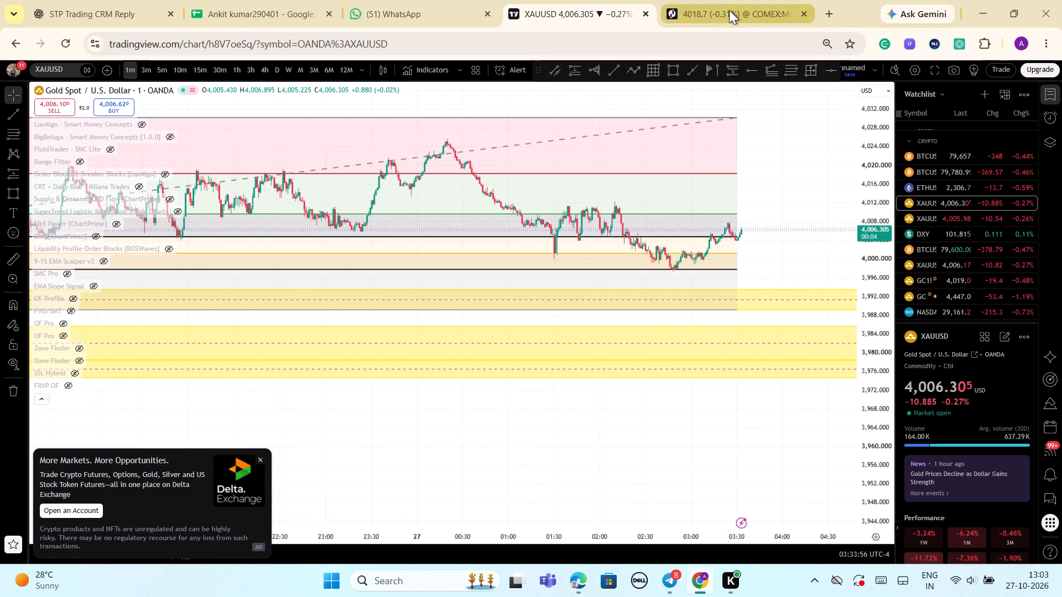
# Bring up the COMEX:MGC1! chart with its orders list in GoCharting.
pyautogui.click(729, 10)
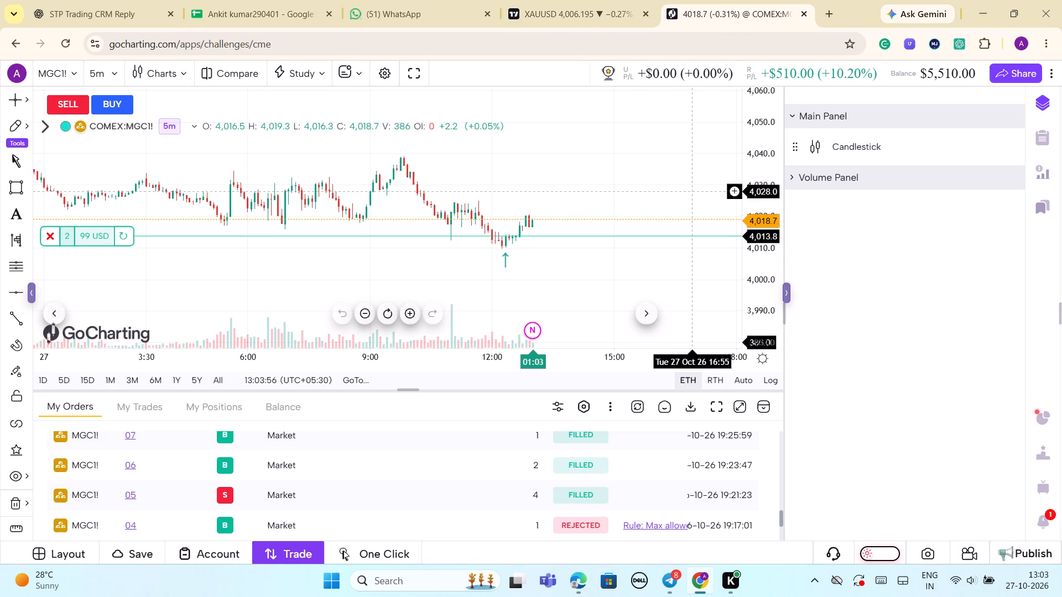